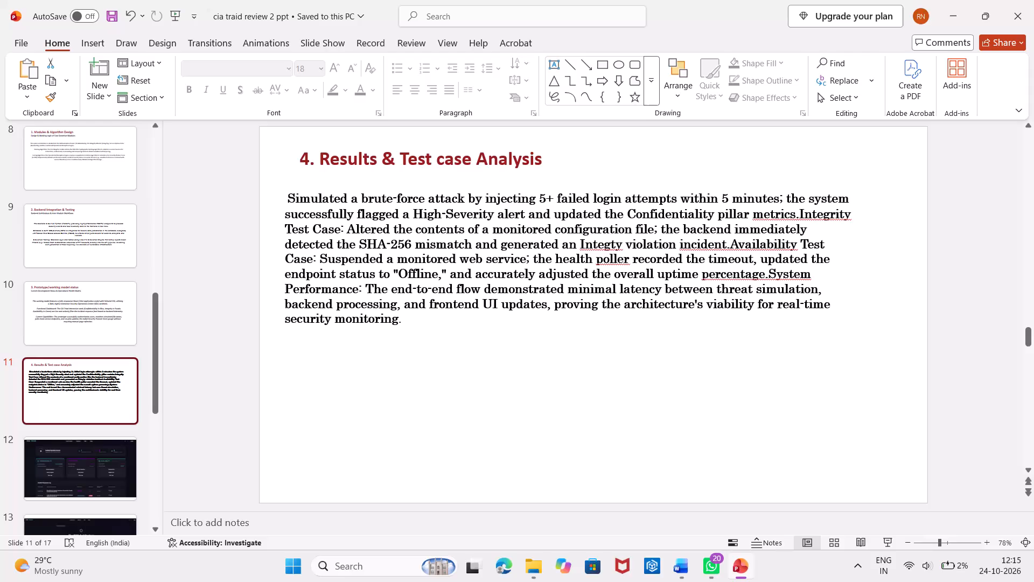
Change the font of the body paragraph on the Results & Test case Analysis slide to Calibri (Body).
left_click_drag(288, 195, 314, 214)
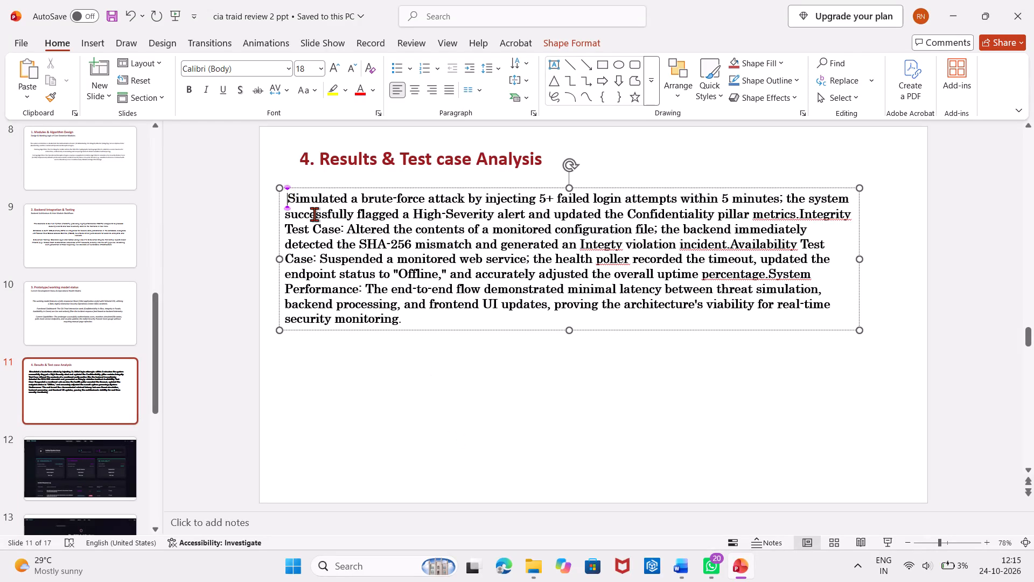
left_click_drag(314, 214, 400, 335)
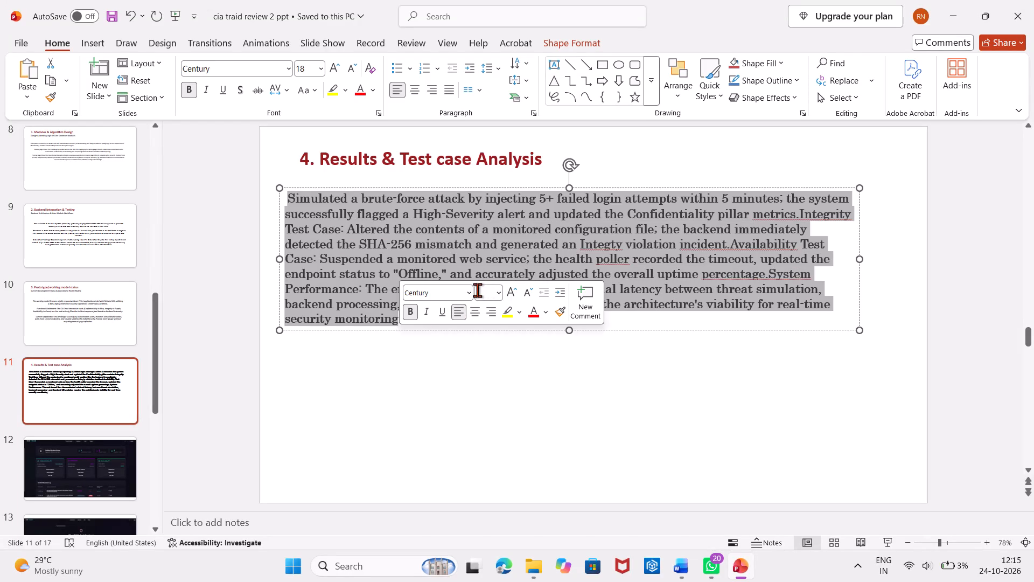
left_click(472, 293)
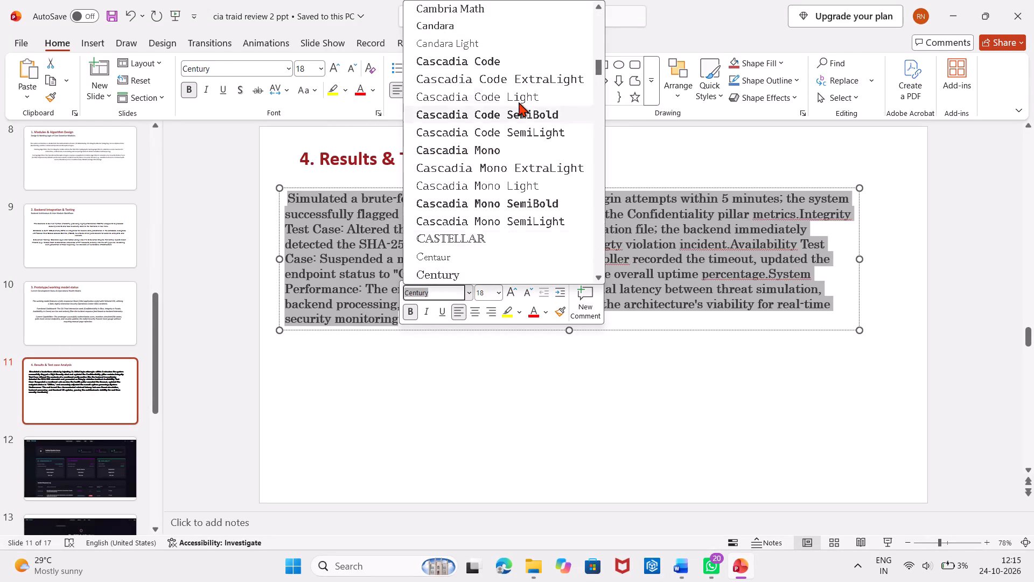
scroll(494, 64, "up", 10)
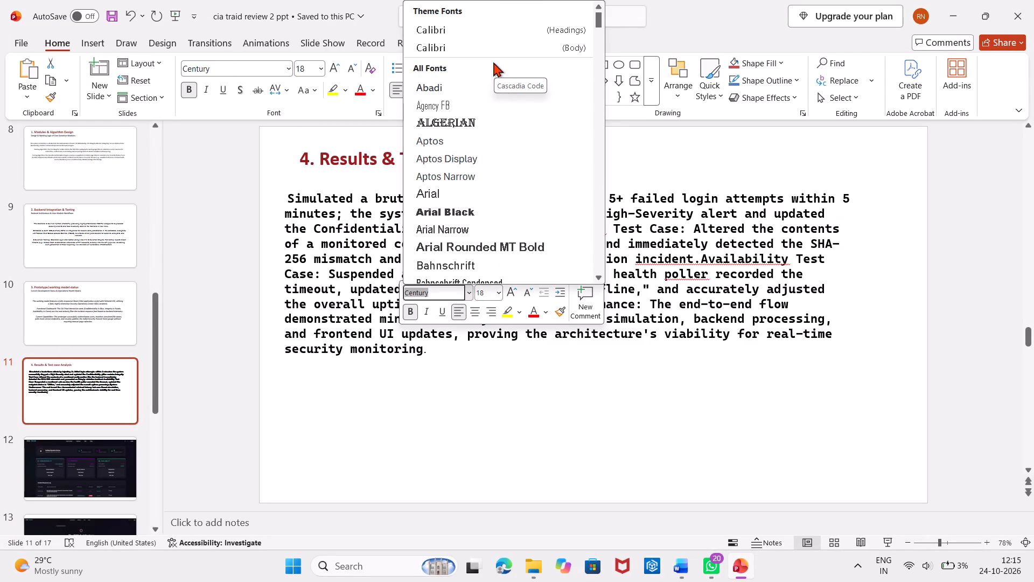
left_click(492, 49)
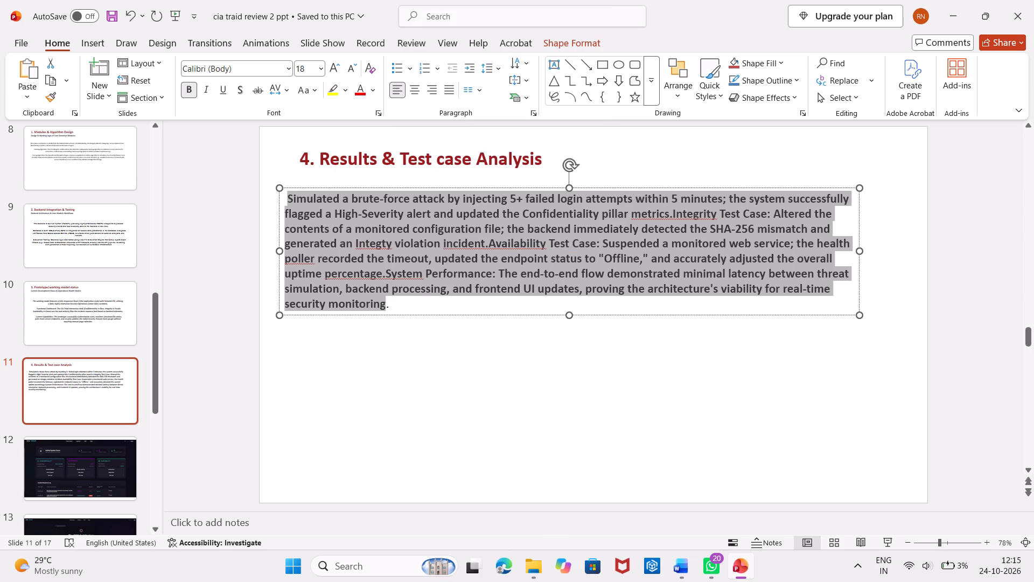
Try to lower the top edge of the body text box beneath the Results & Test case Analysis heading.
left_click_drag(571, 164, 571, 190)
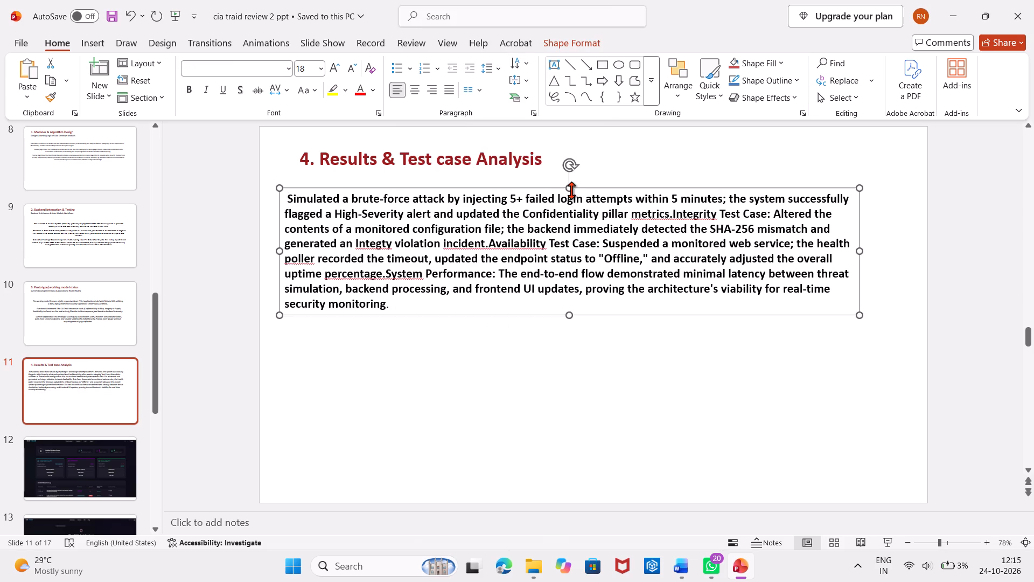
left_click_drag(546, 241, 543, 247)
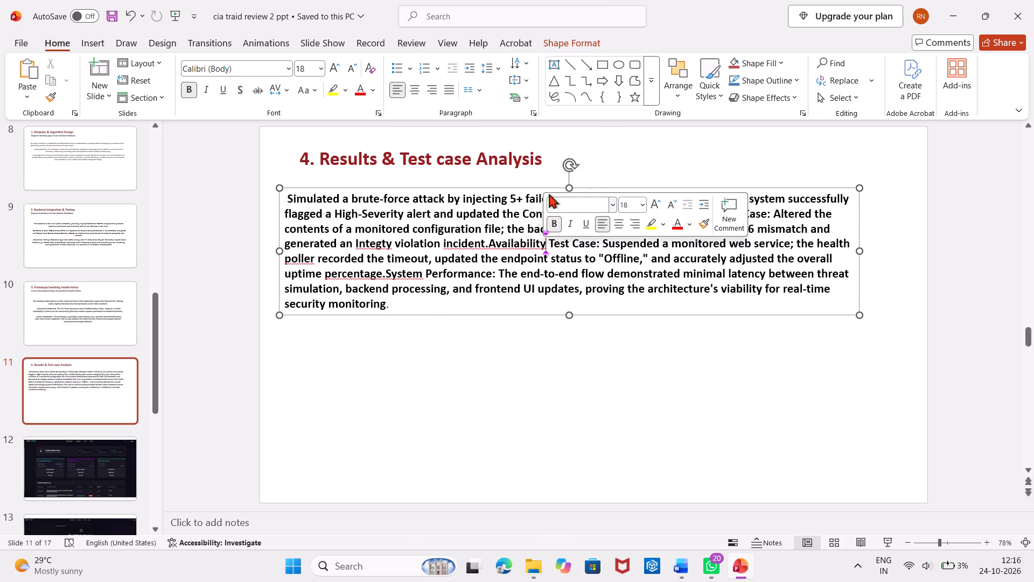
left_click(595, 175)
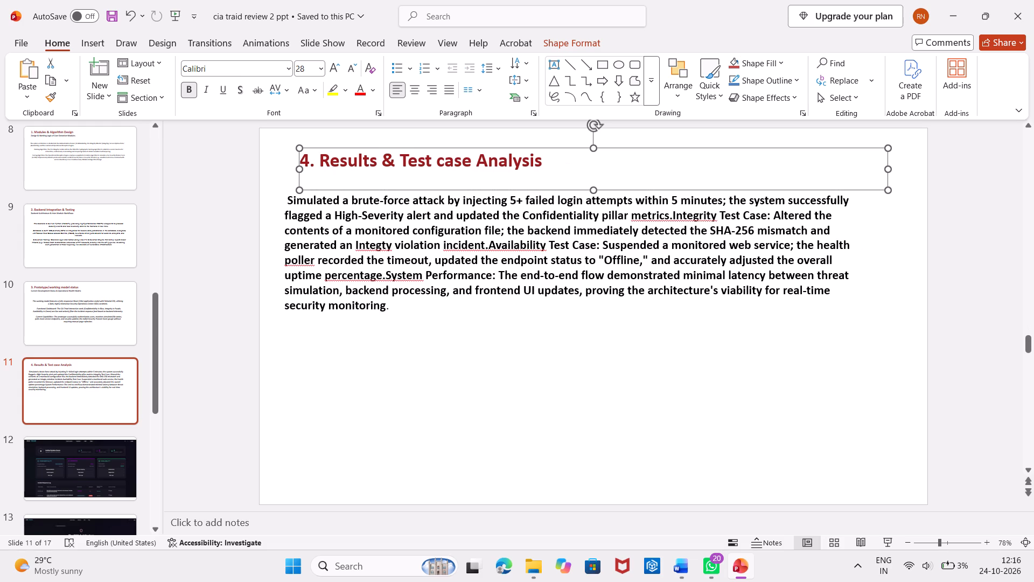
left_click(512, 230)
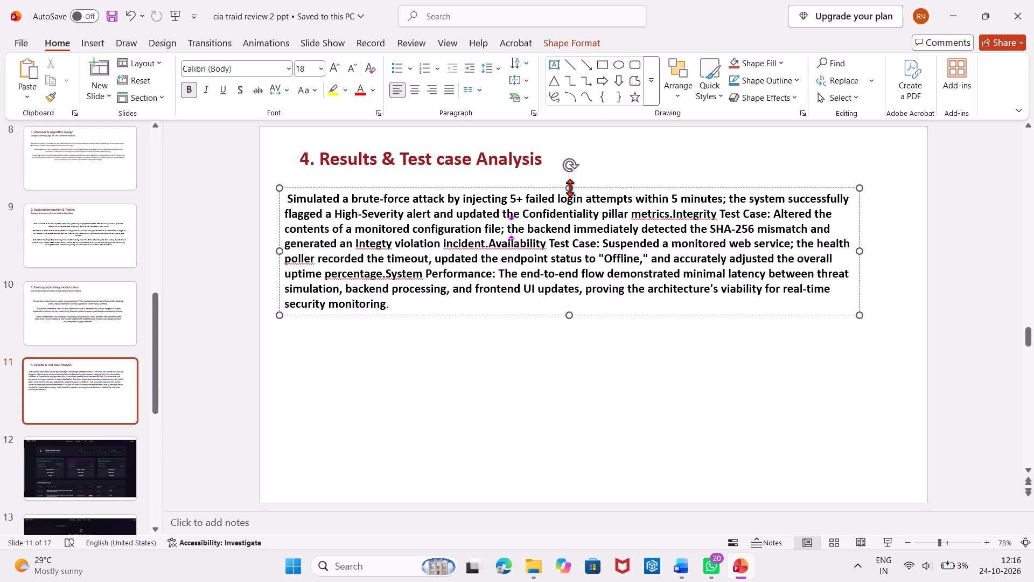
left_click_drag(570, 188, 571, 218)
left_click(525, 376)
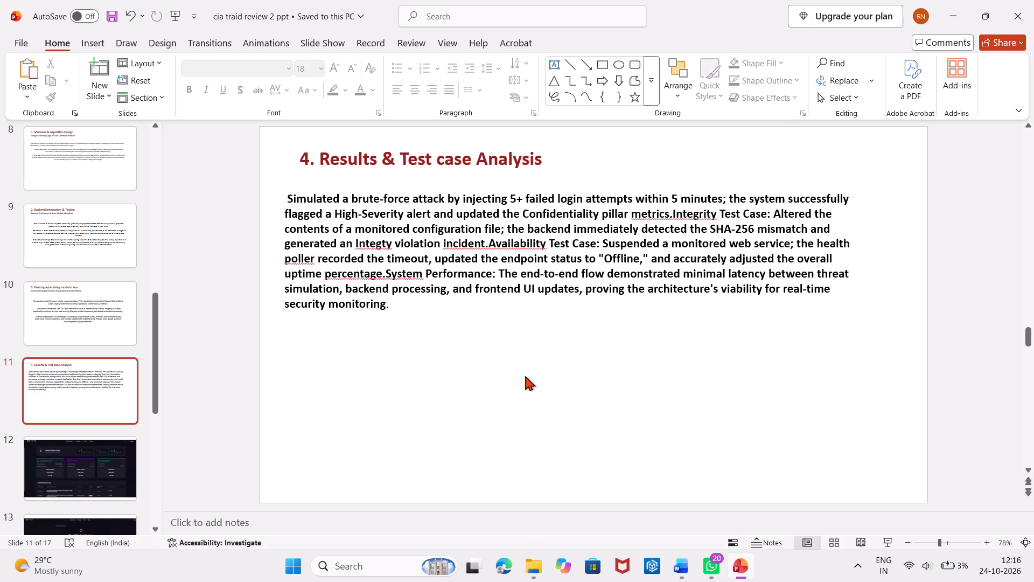
Look through slides 7 to 10 and the closing slides, examining the body text formatting for consistency.
left_click(60, 338)
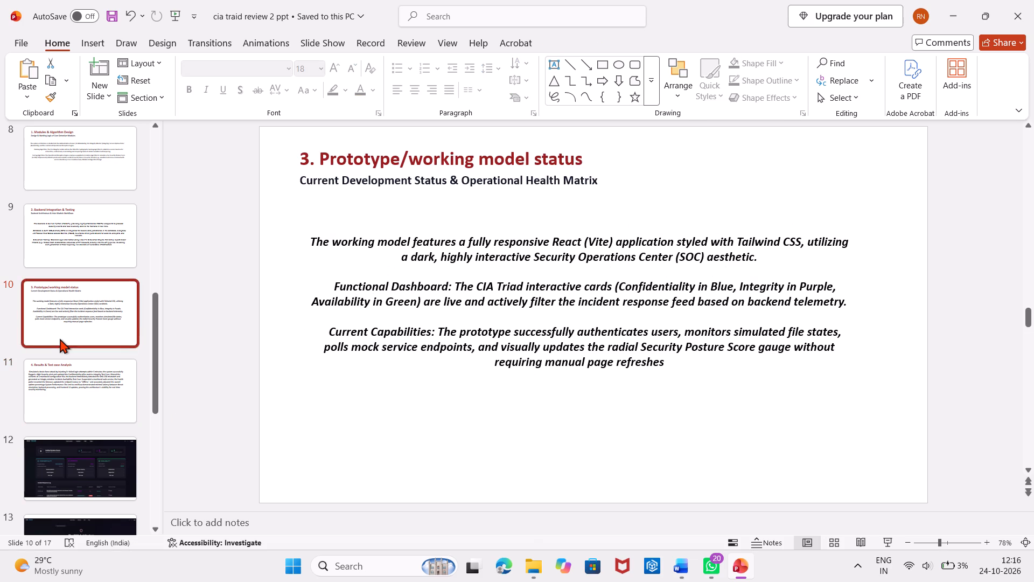
scroll(81, 421, "down", 3)
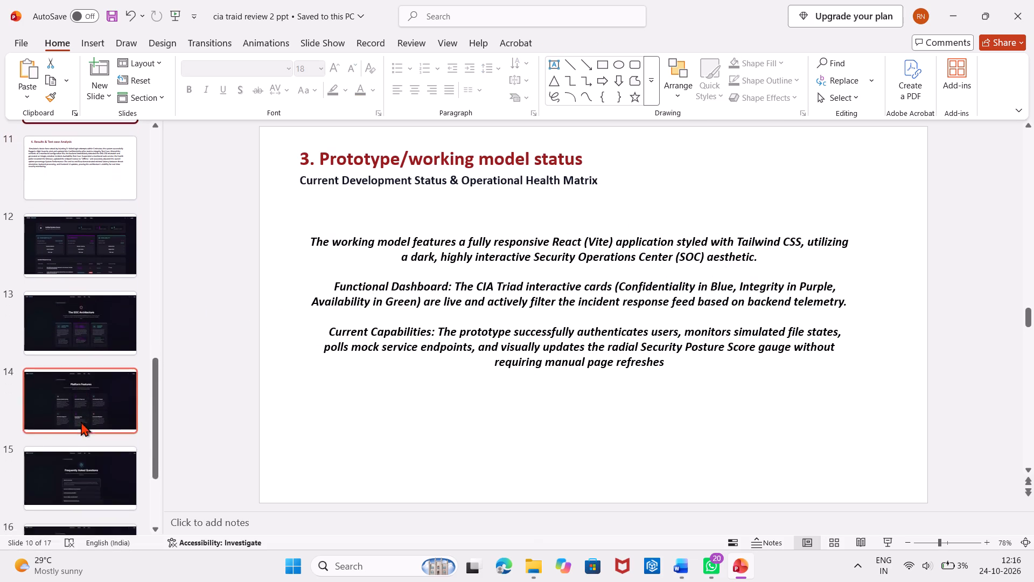
scroll(81, 421, "down", 2)
left_click(80, 461)
scroll(80, 461, "up", 2)
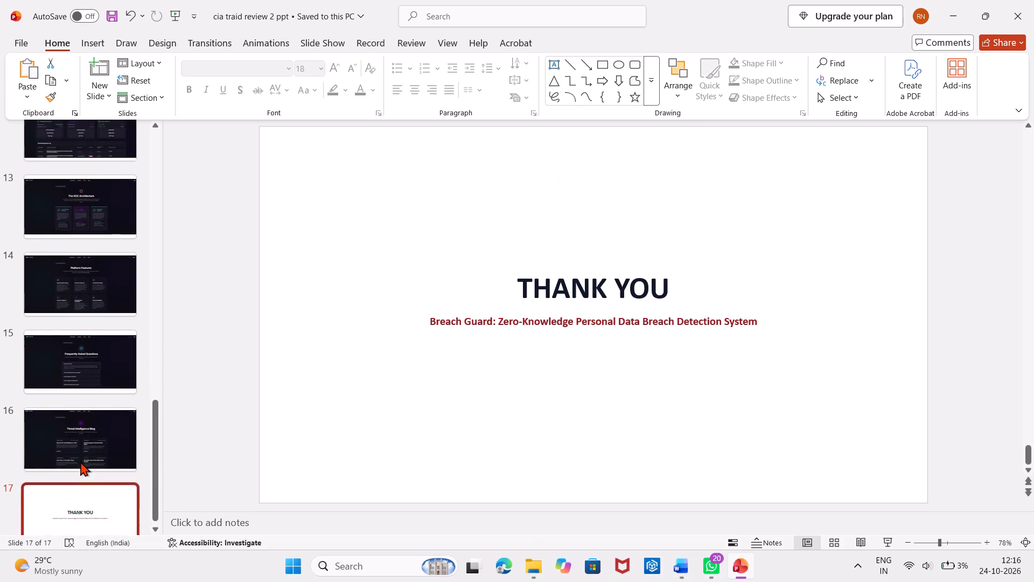
scroll(80, 461, "up", 2)
left_click(97, 382)
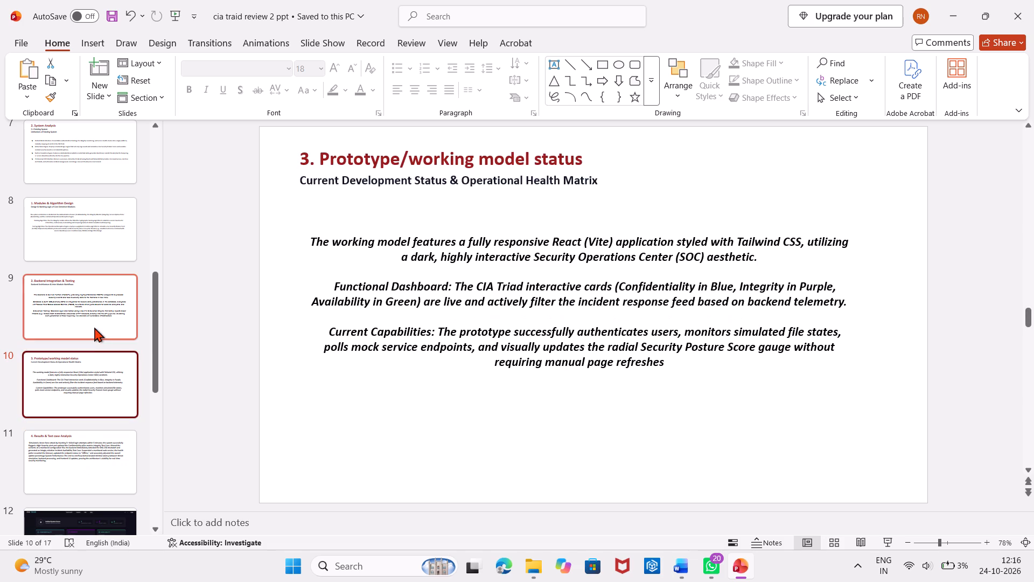
left_click(94, 327)
left_click(94, 234)
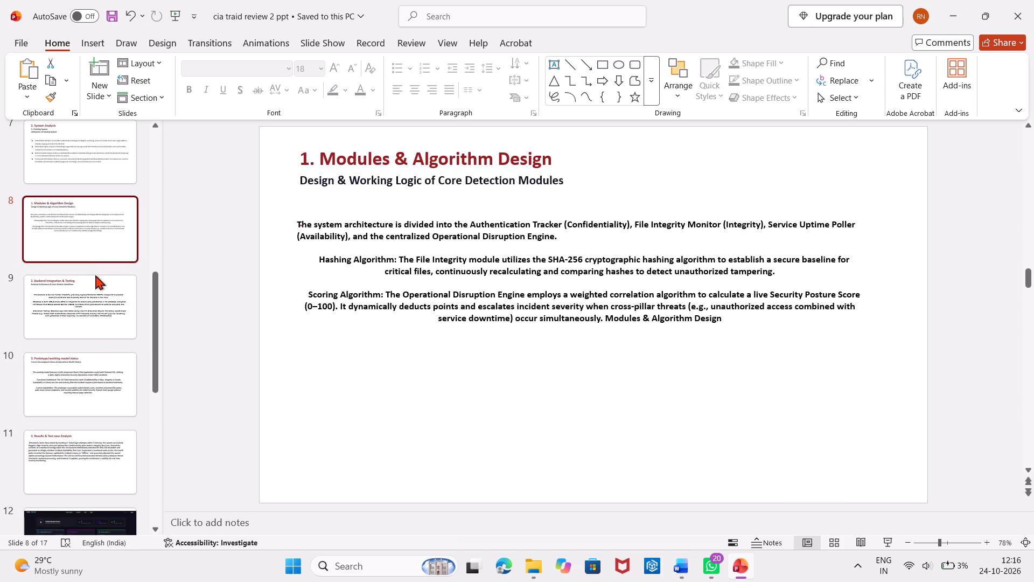
double_click(297, 222)
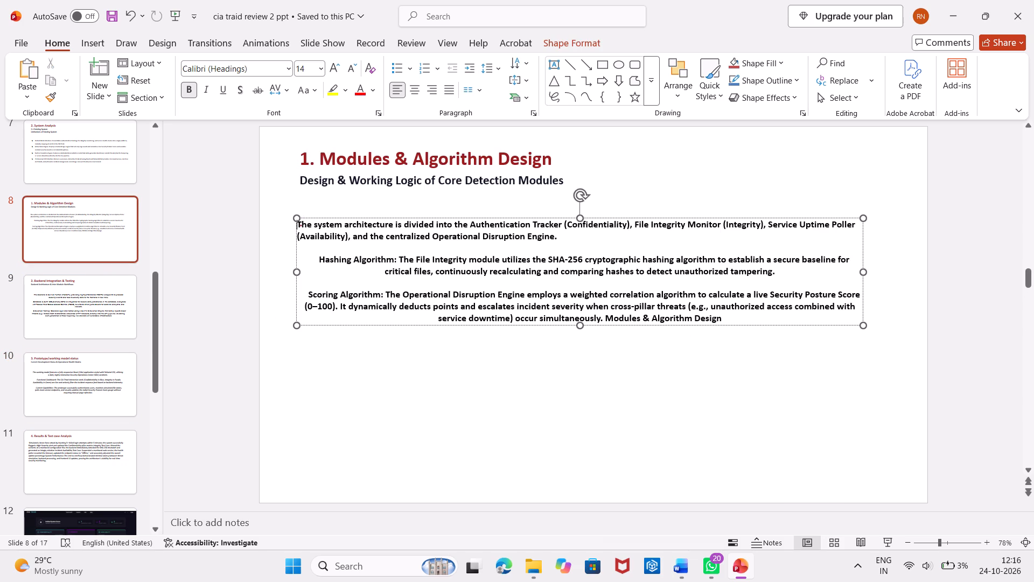
scroll(107, 305, "up", 1)
left_click(102, 190)
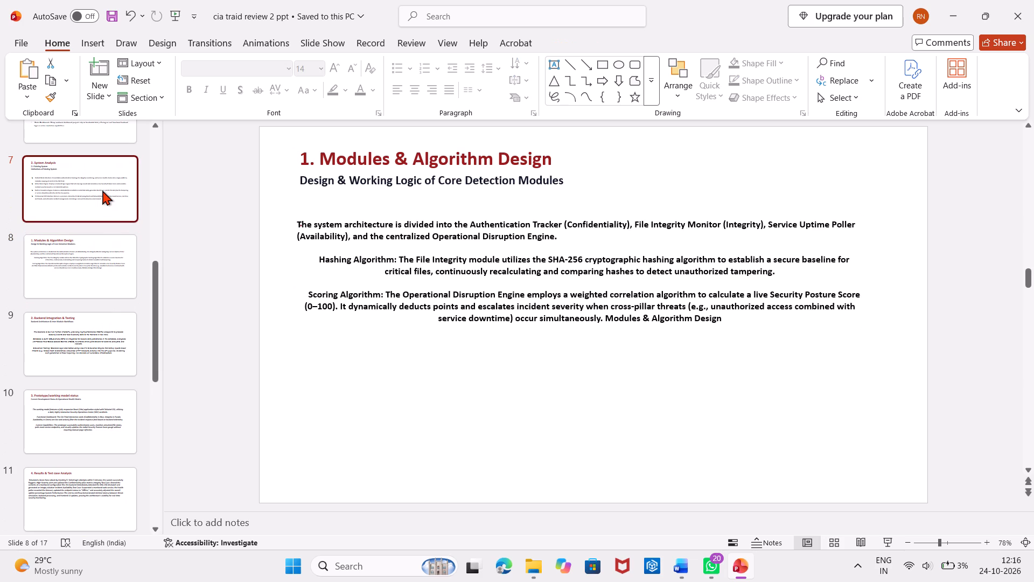
Change the font of all body paragraphs on the Backend Integration & Testing slide to Calibri (Headings).
left_click(101, 353)
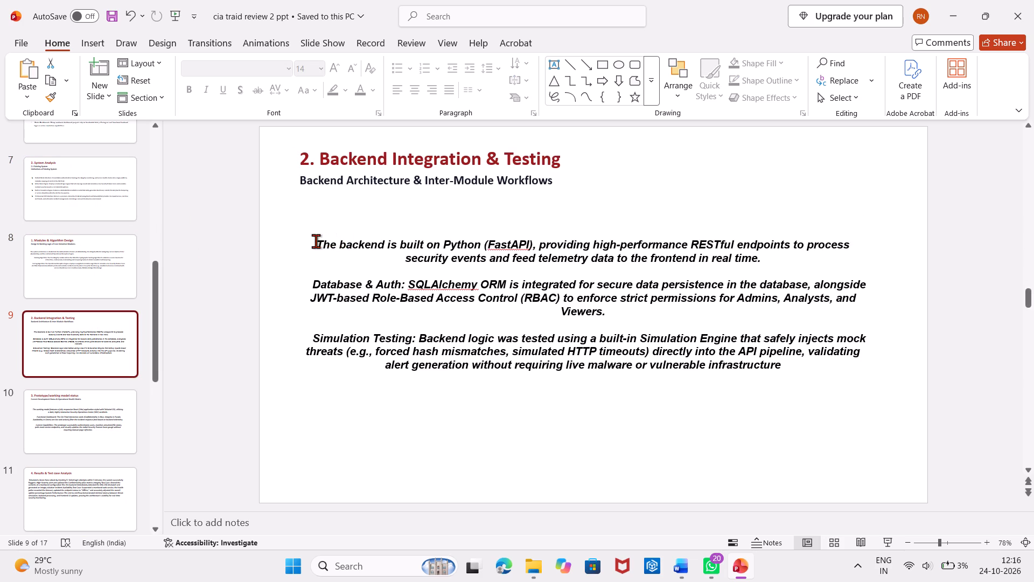
left_click_drag(316, 241, 676, 357)
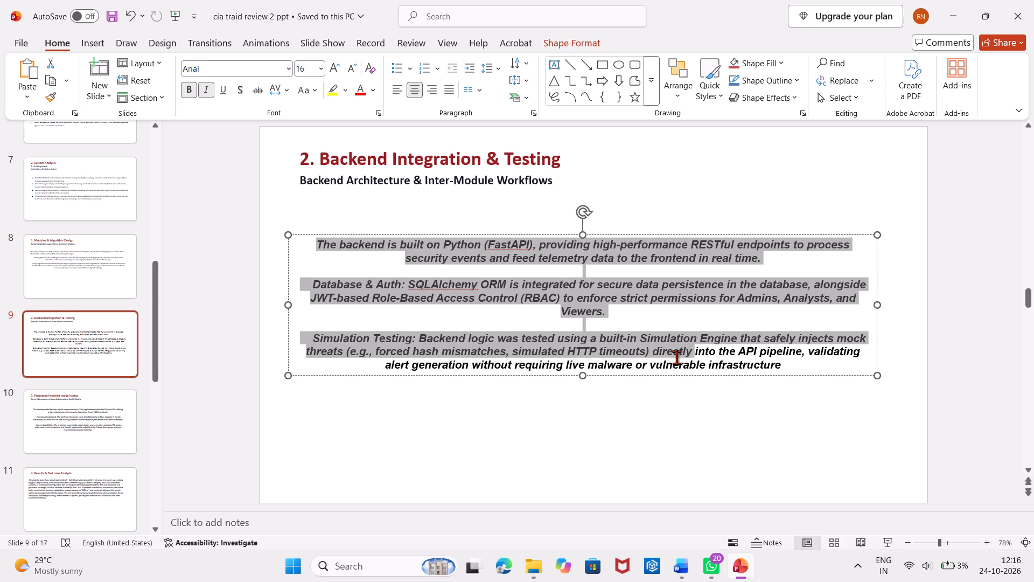
left_click_drag(676, 357, 818, 371)
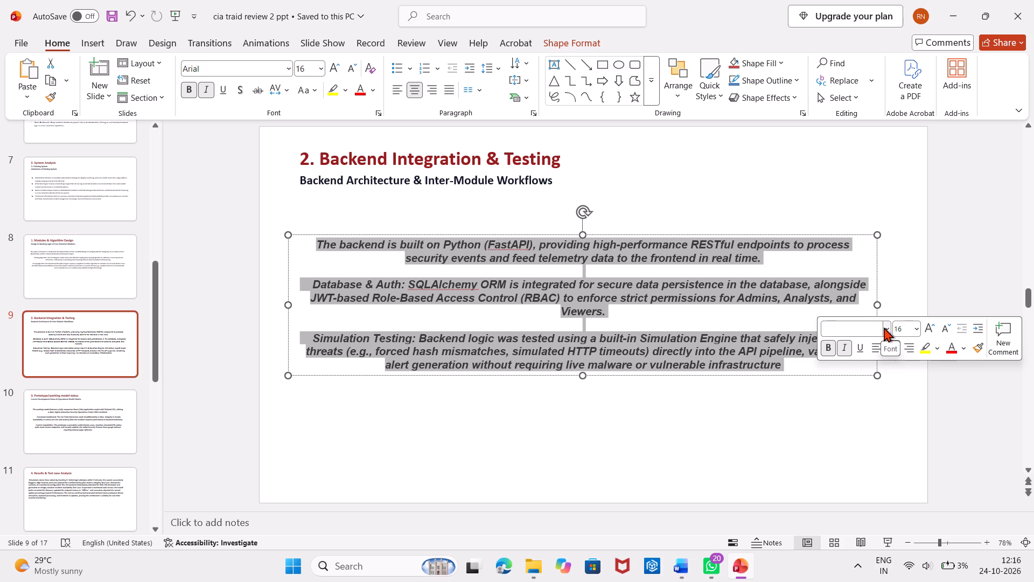
left_click(885, 327)
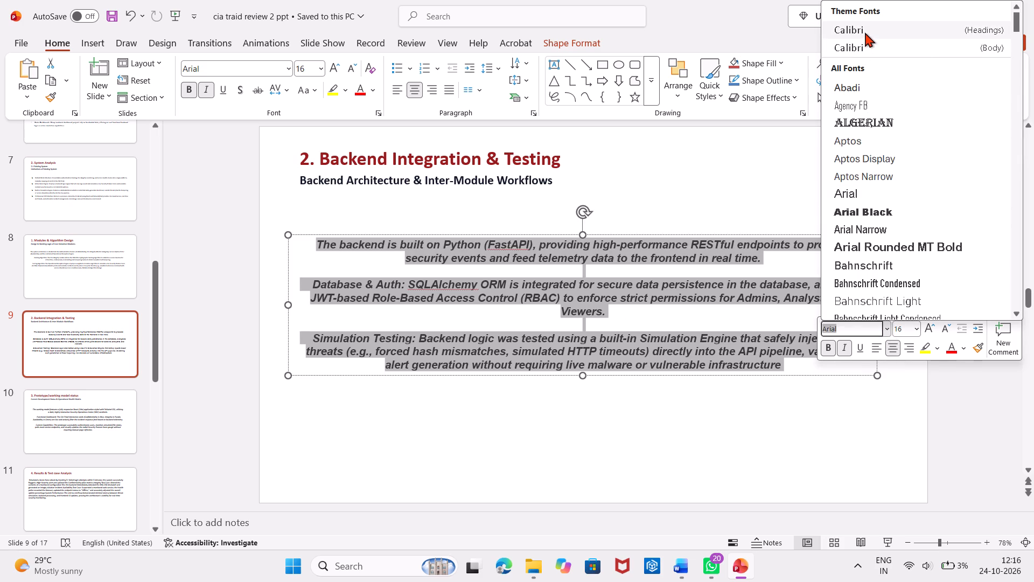
left_click(865, 30)
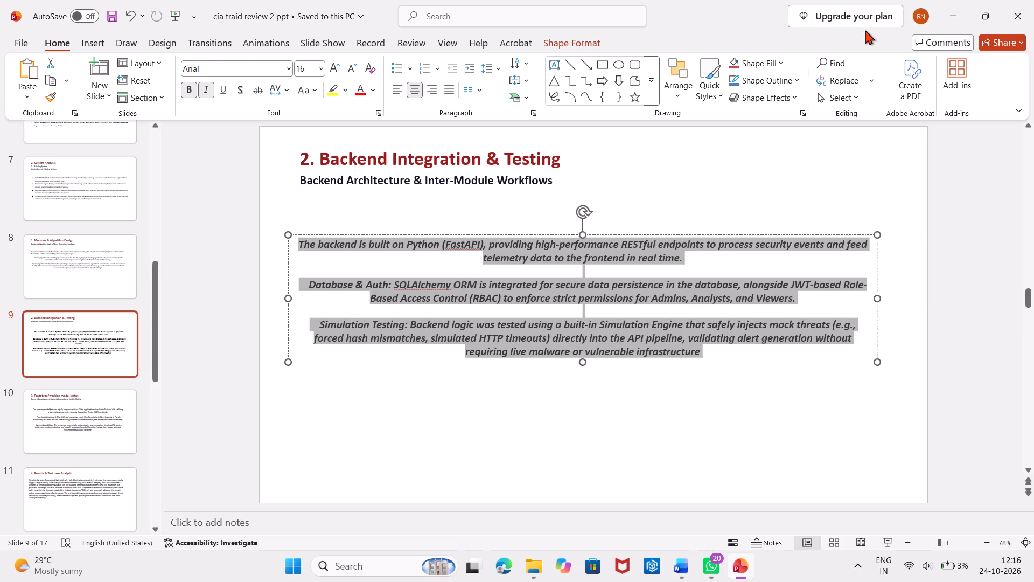
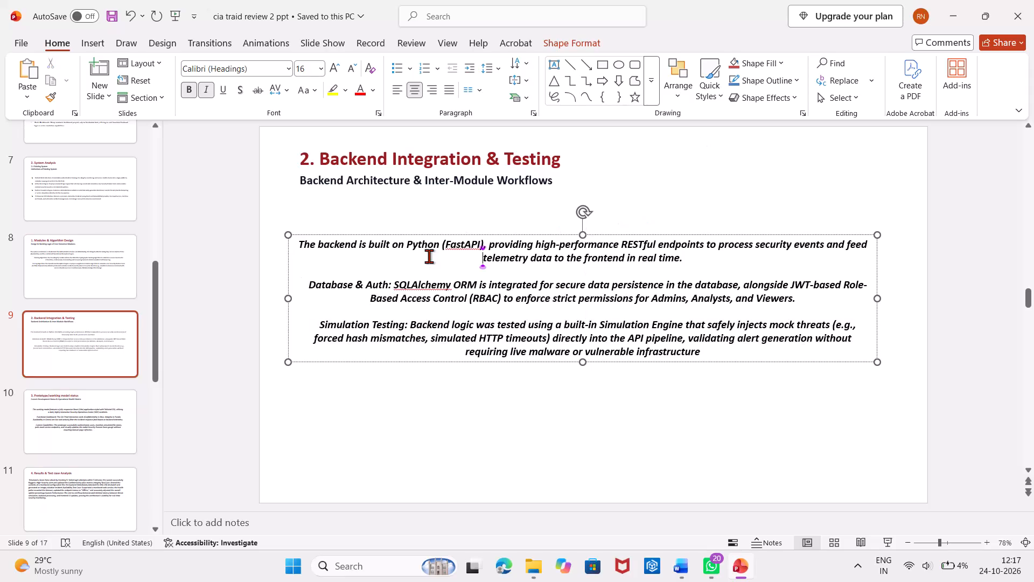
Switch to File Explorer, copy the first "cia traid review 2 ppt" file in the review search results, and return to the presentation.
left_click(447, 410)
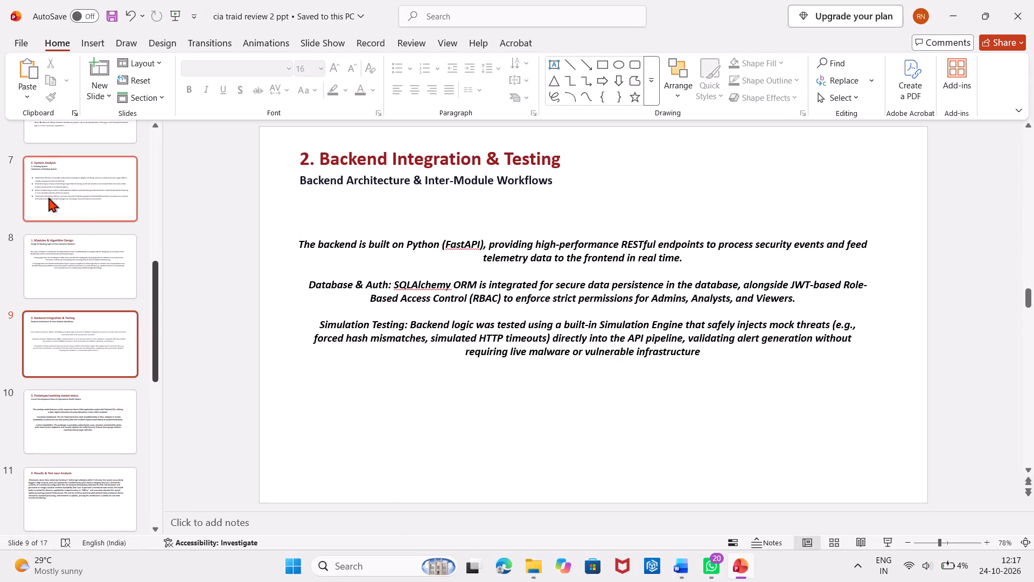
left_click(533, 562)
left_click(357, 116)
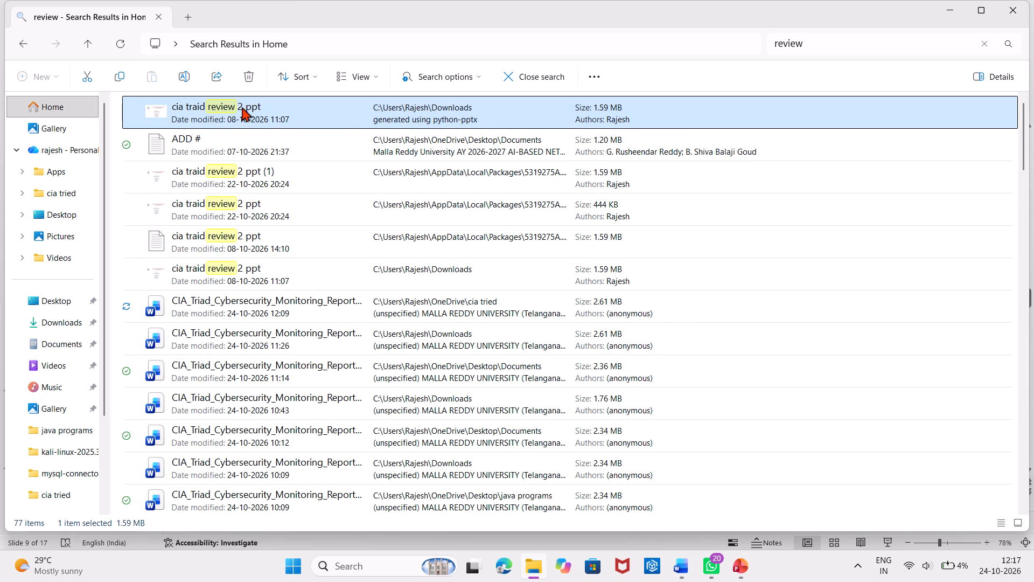
left_click(126, 78)
left_click(298, 111)
left_click(735, 564)
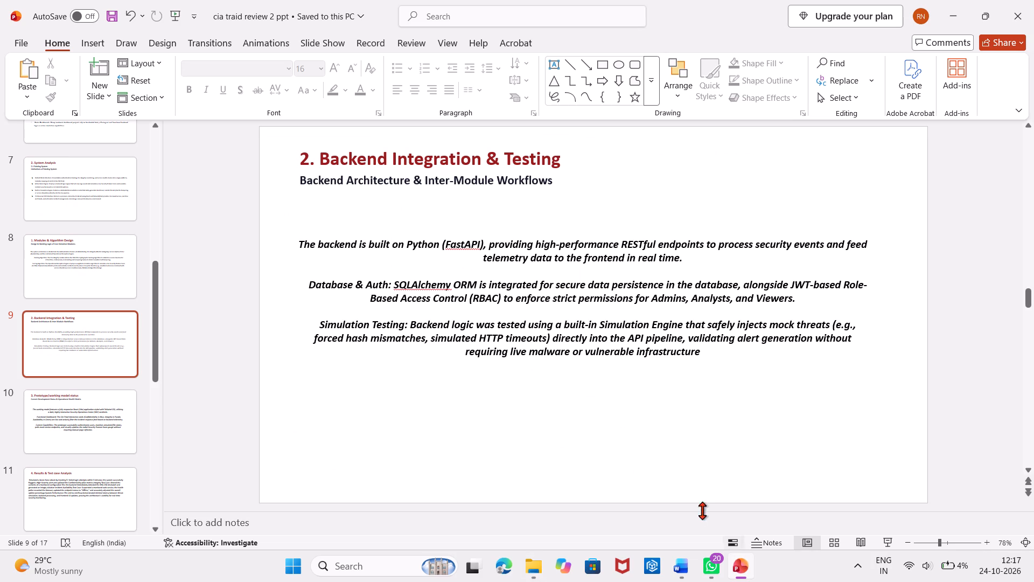
Compare the body text formatting on the Prototype/working model status and Results & Test case Analysis slides, checking the latter paragraph's font and size.
left_click(103, 424)
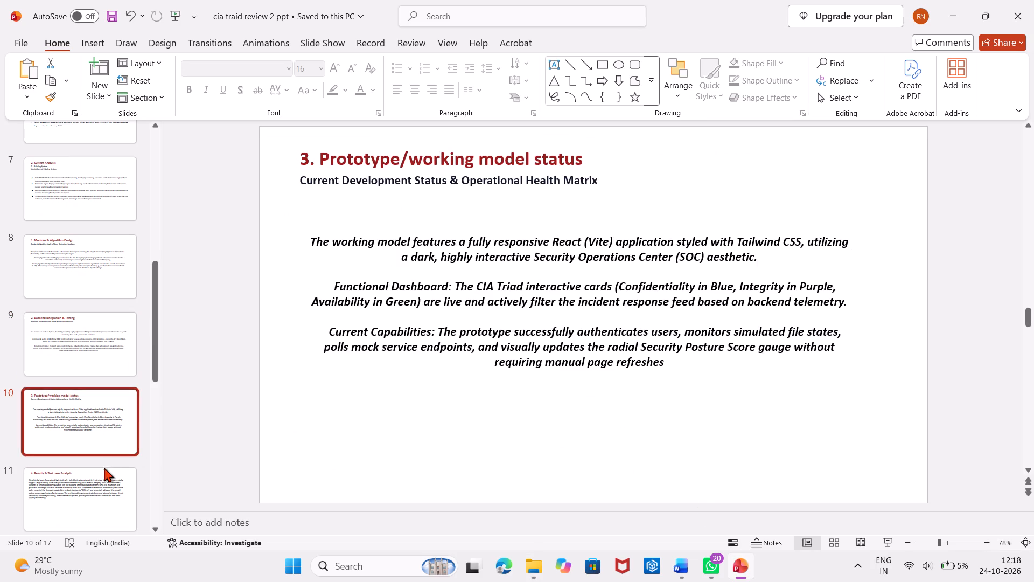
left_click(101, 510)
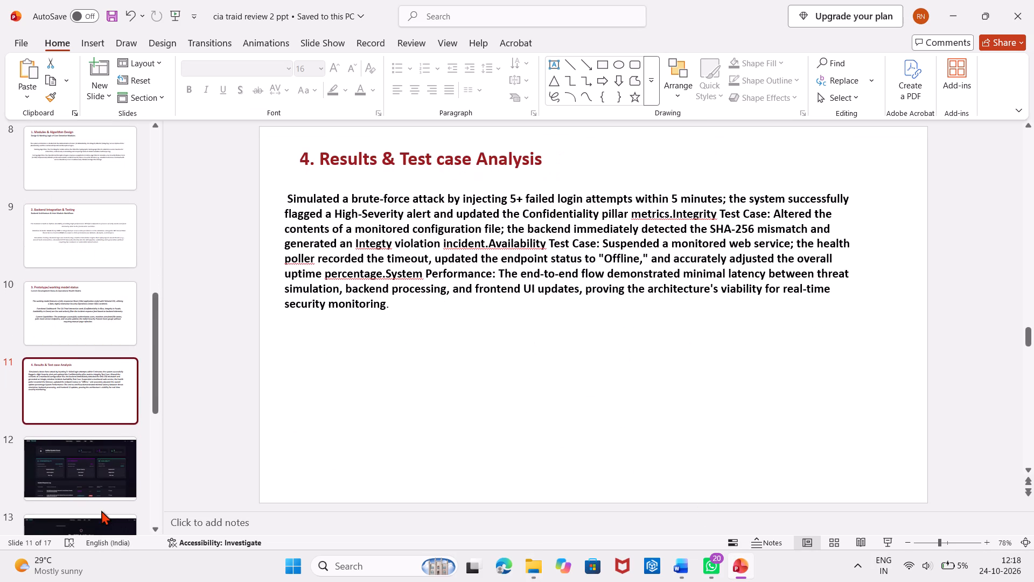
left_click(102, 323)
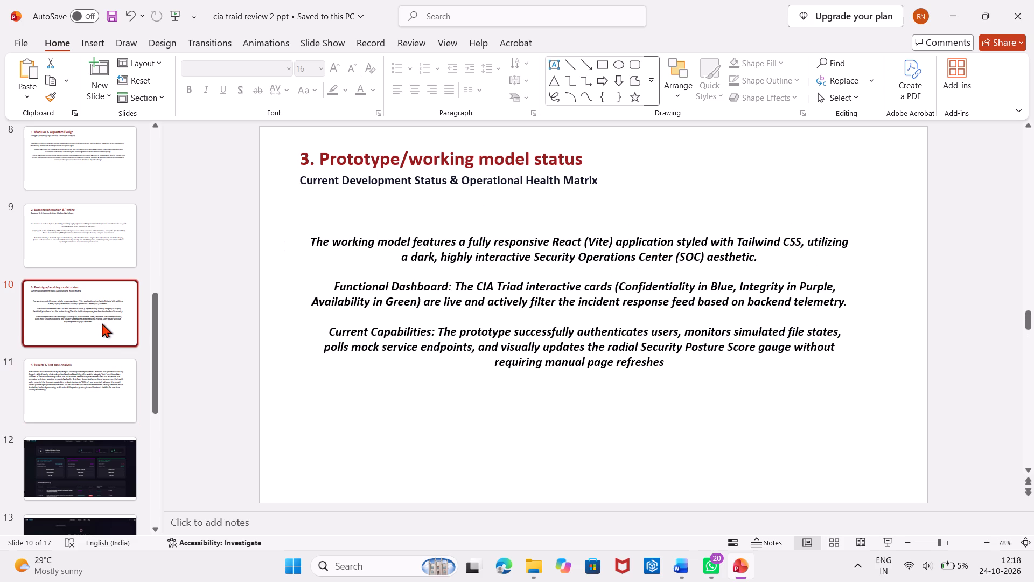
left_click(110, 416)
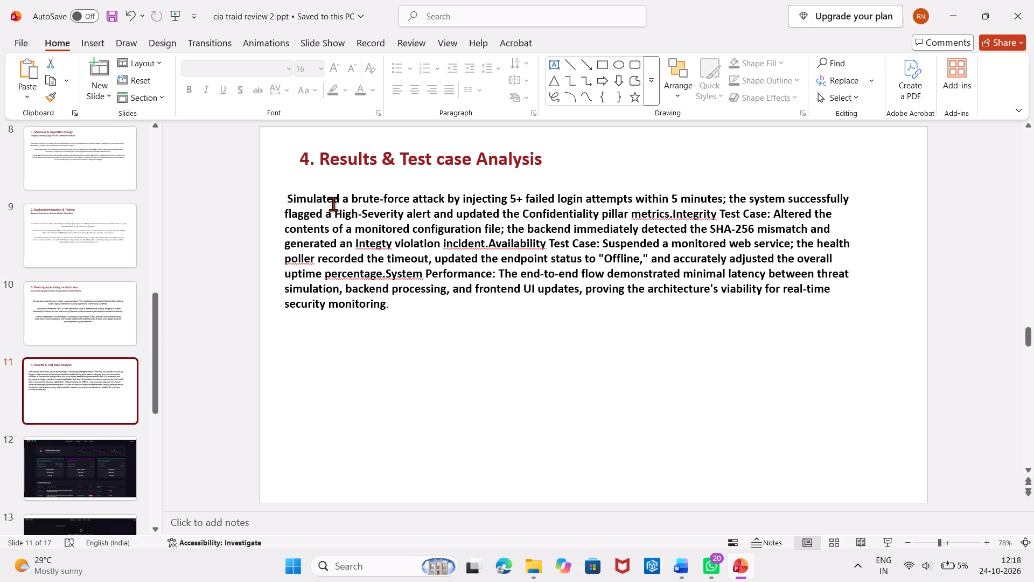
left_click_drag(285, 203, 289, 206)
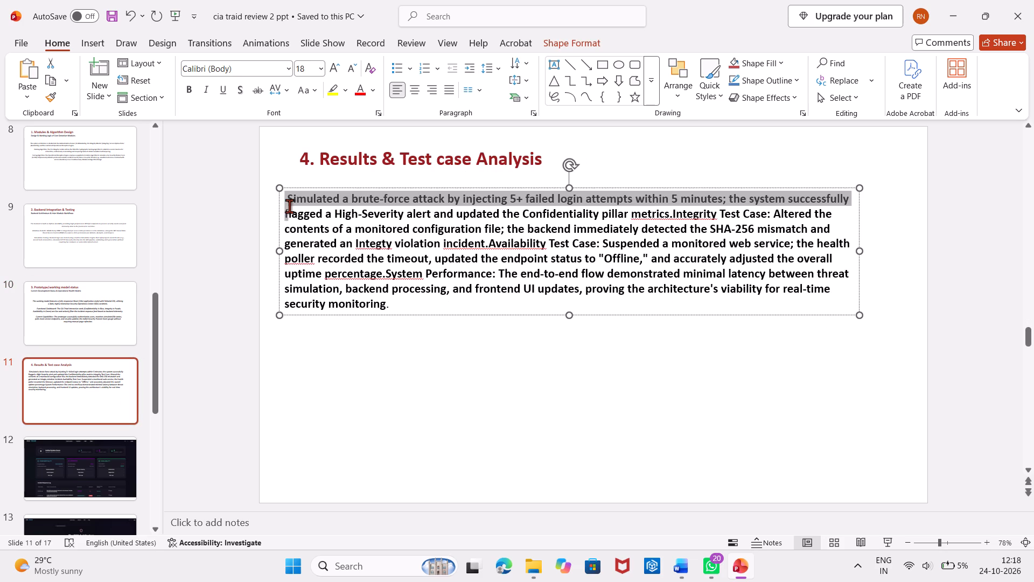
left_click_drag(289, 206, 368, 309)
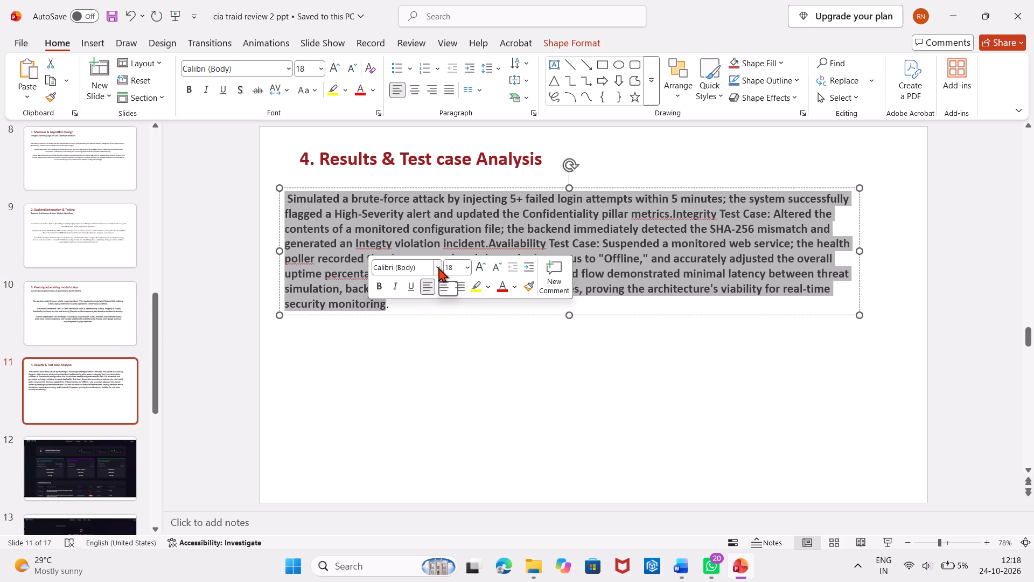
left_click_drag(415, 369, 95, 306)
Change the font of all body paragraphs on the Prototype/working model status slide to Calibri (Body).
left_click(95, 306)
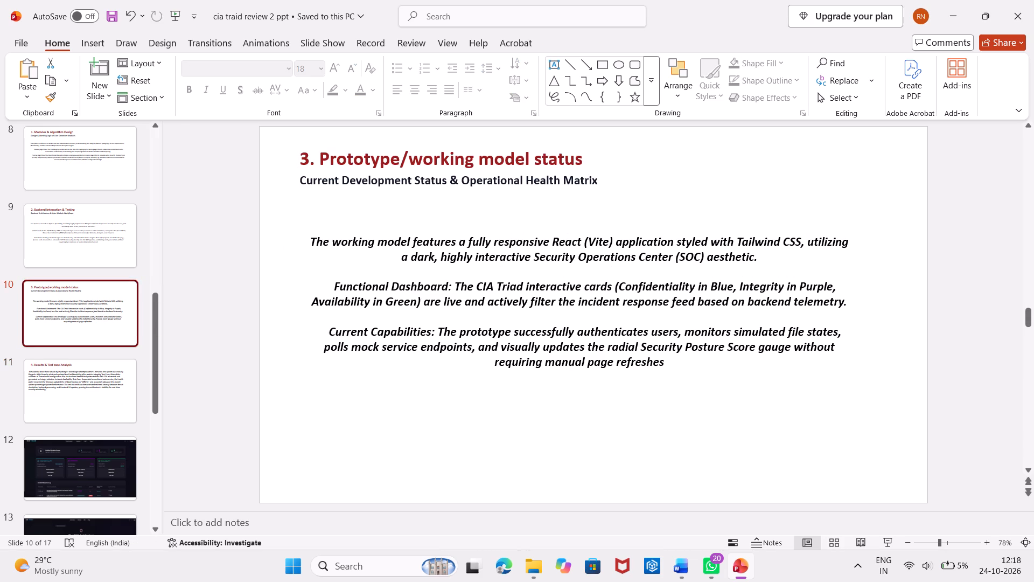
left_click_drag(311, 237, 608, 367)
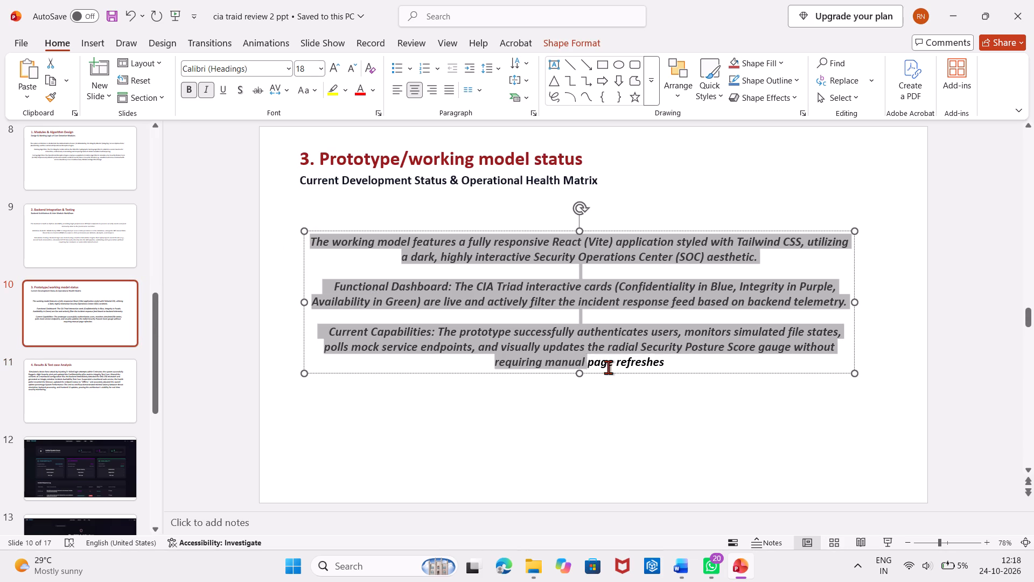
left_click_drag(608, 367, 676, 373)
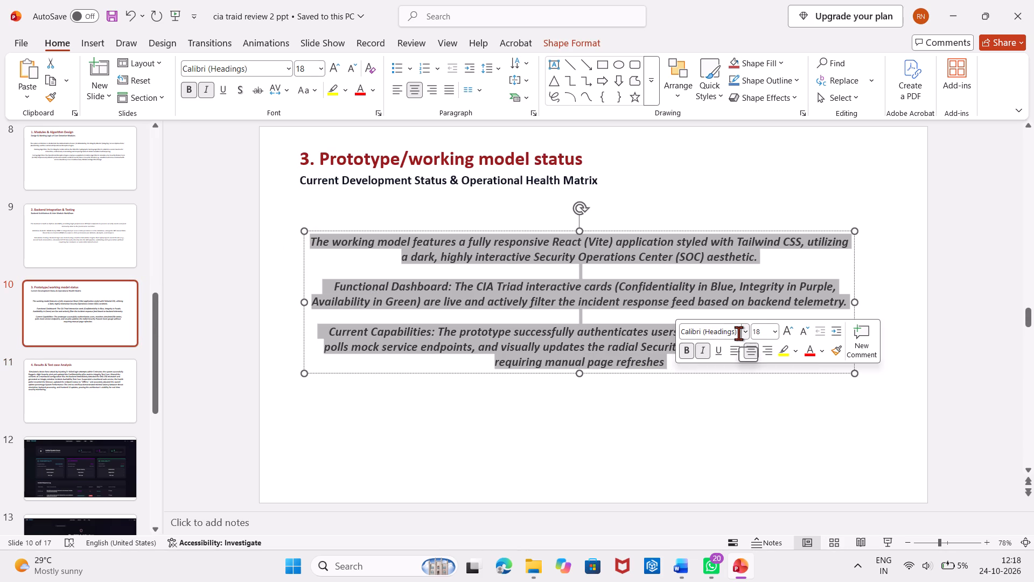
left_click(746, 331)
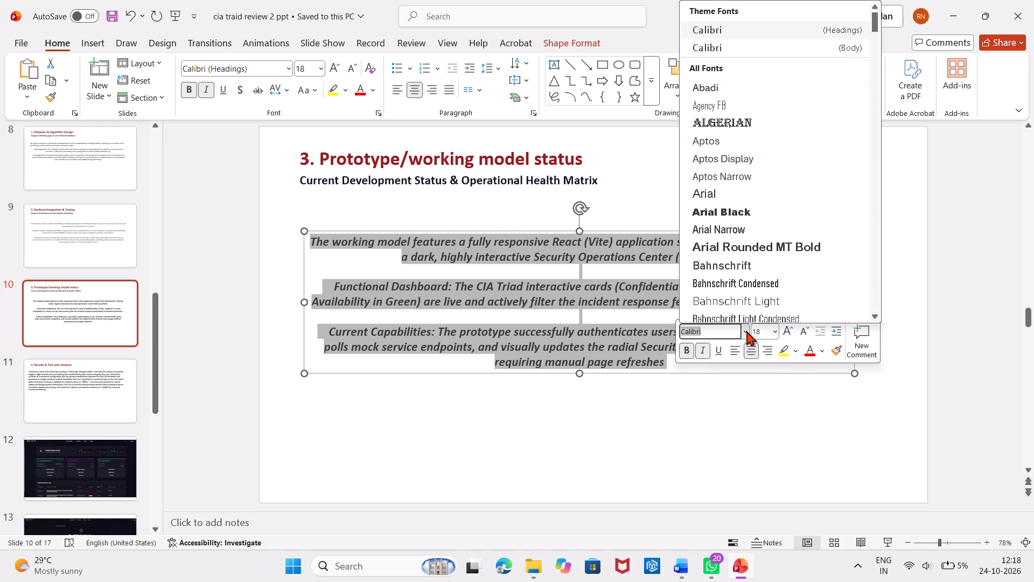
left_click(757, 43)
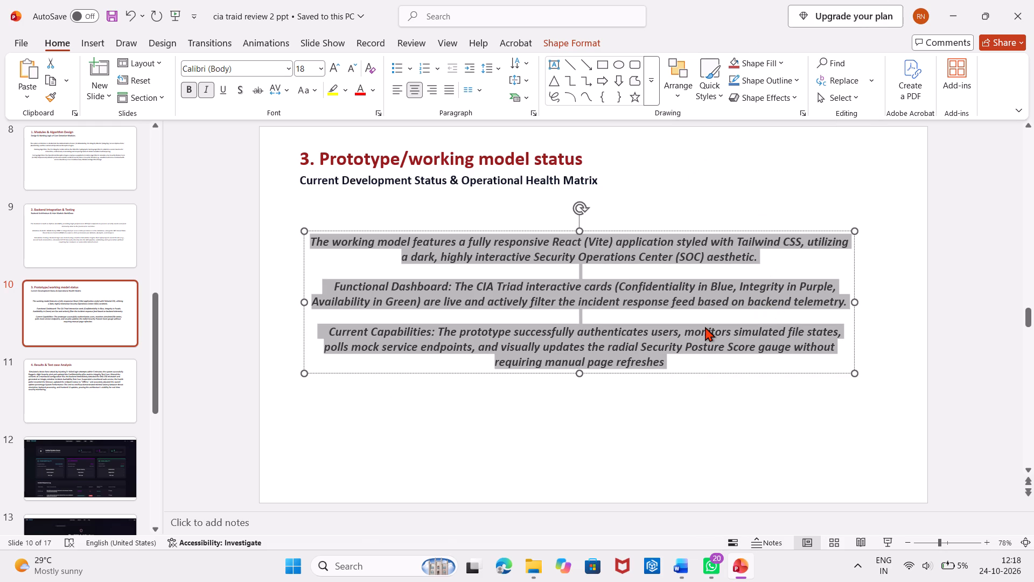
right_click(724, 356)
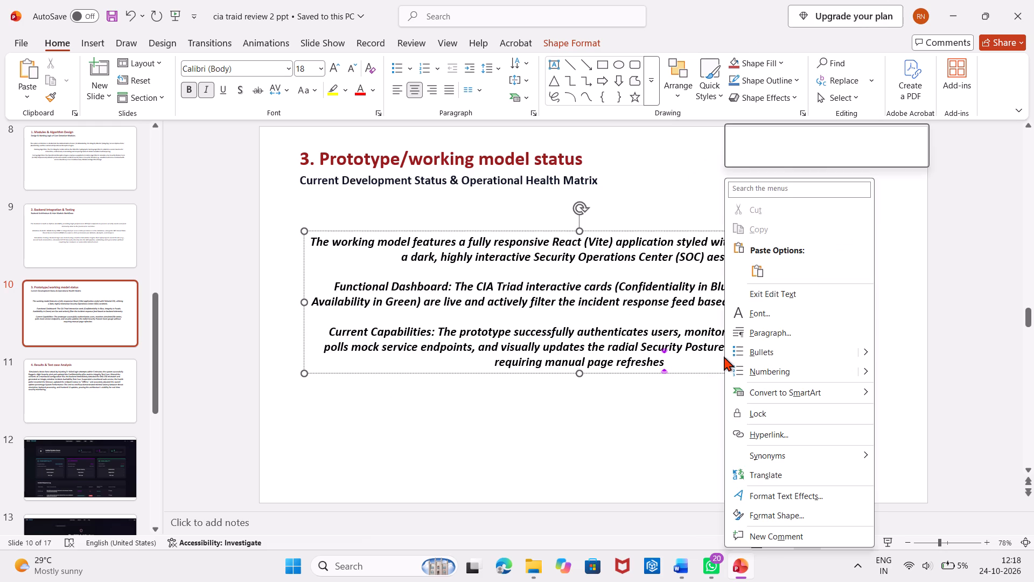
left_click(792, 140)
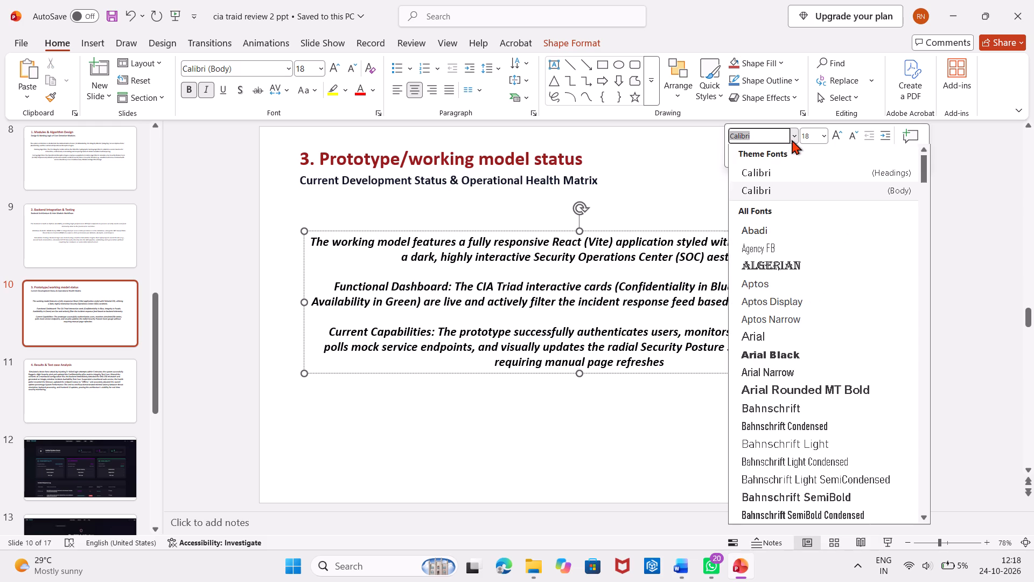
left_click(775, 196)
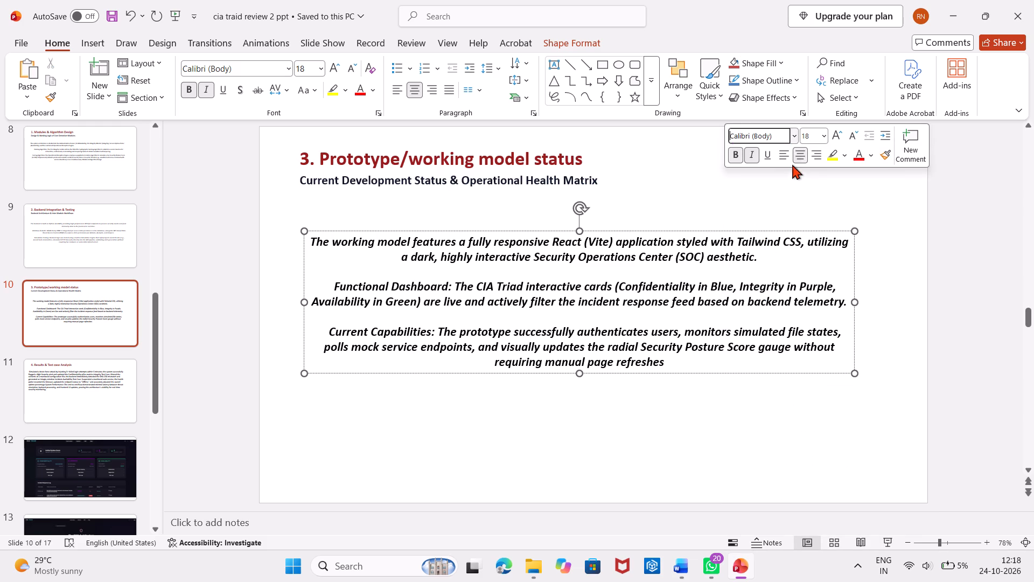
left_click(702, 216)
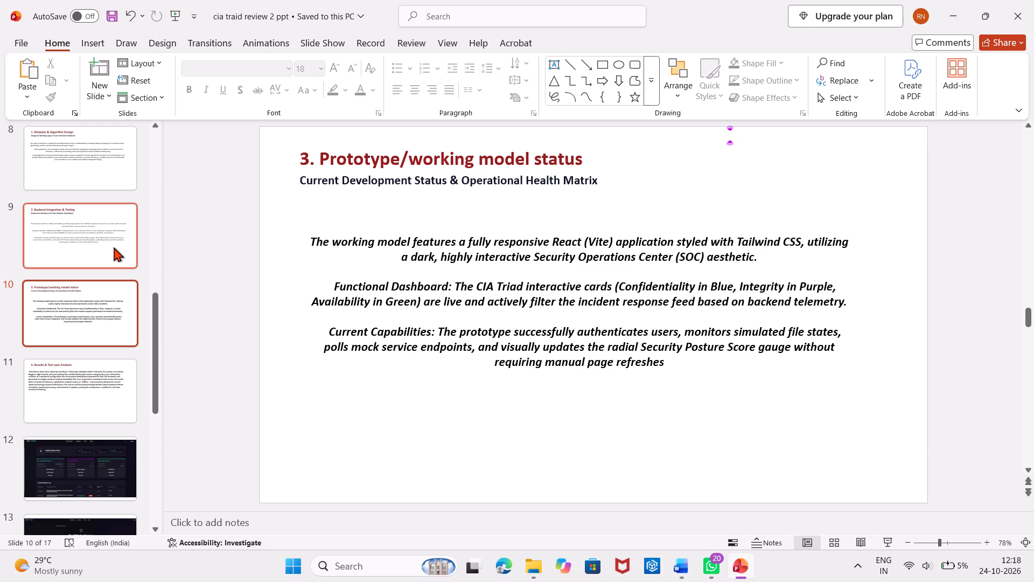
Shift the body text box on the Backend Integration & Testing slide slightly downward, keeping its horizontal position.
left_click(95, 244)
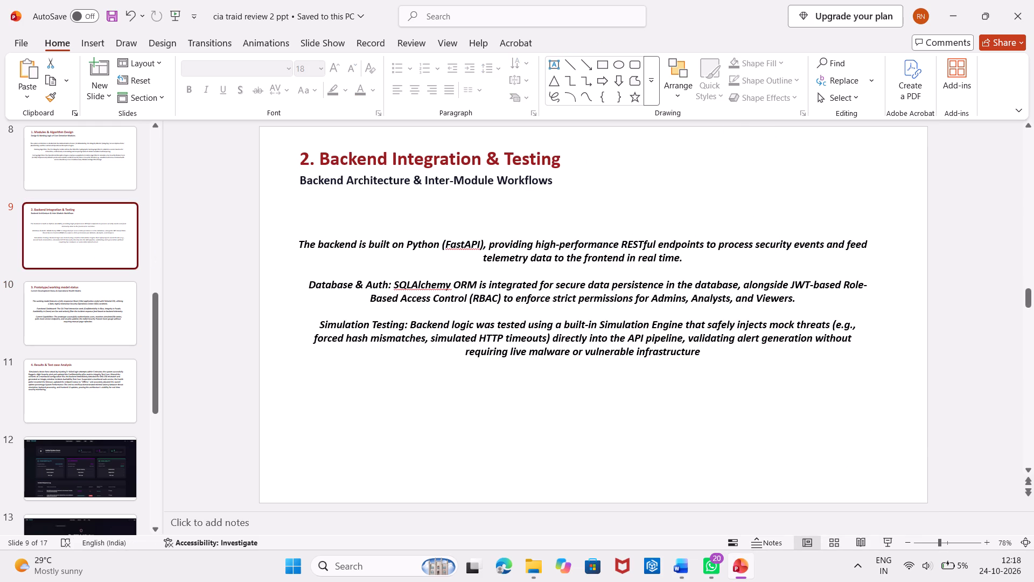
left_click_drag(297, 244, 304, 245)
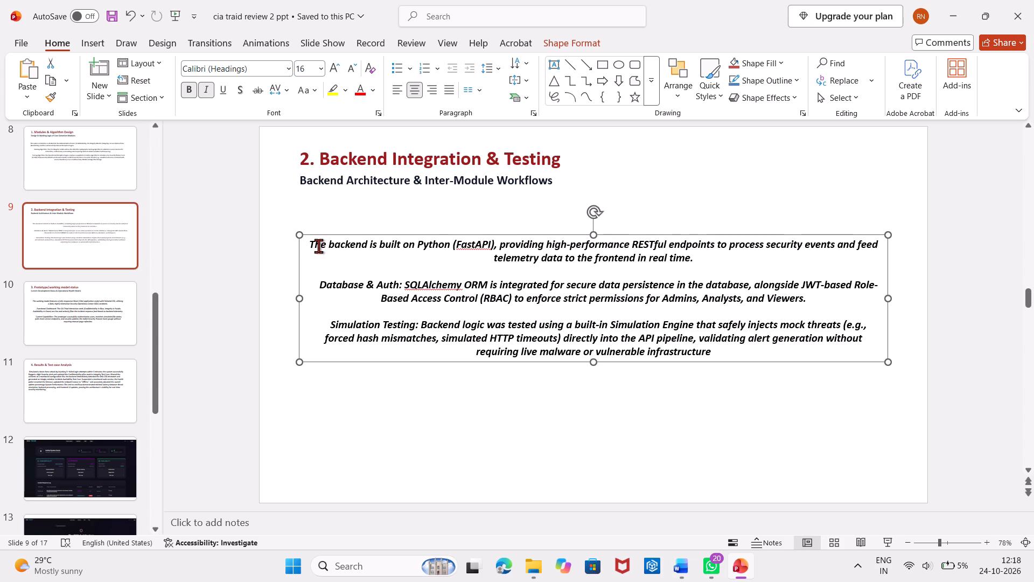
left_click_drag(301, 241, 294, 239)
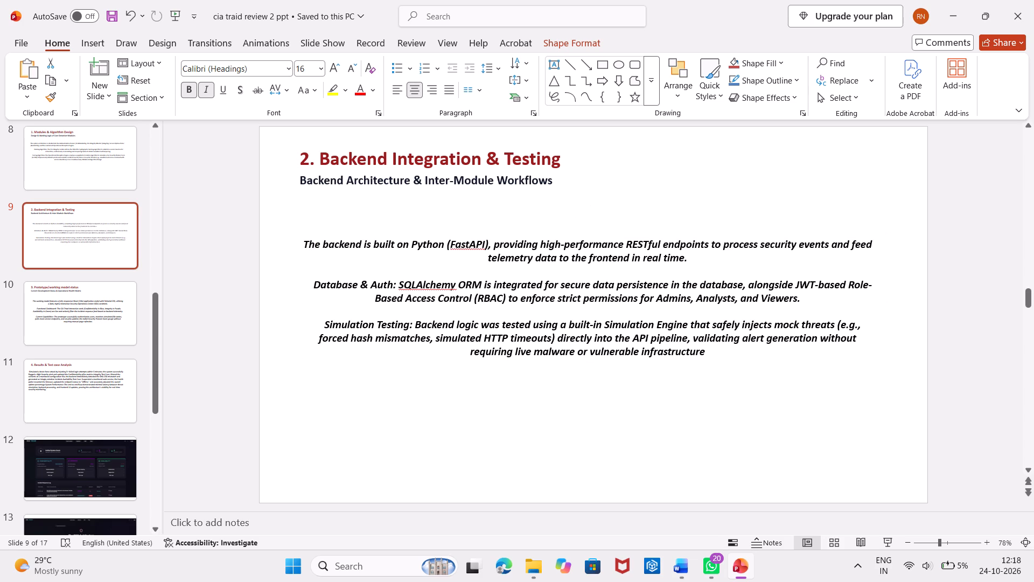
left_click_drag(294, 239, 290, 239)
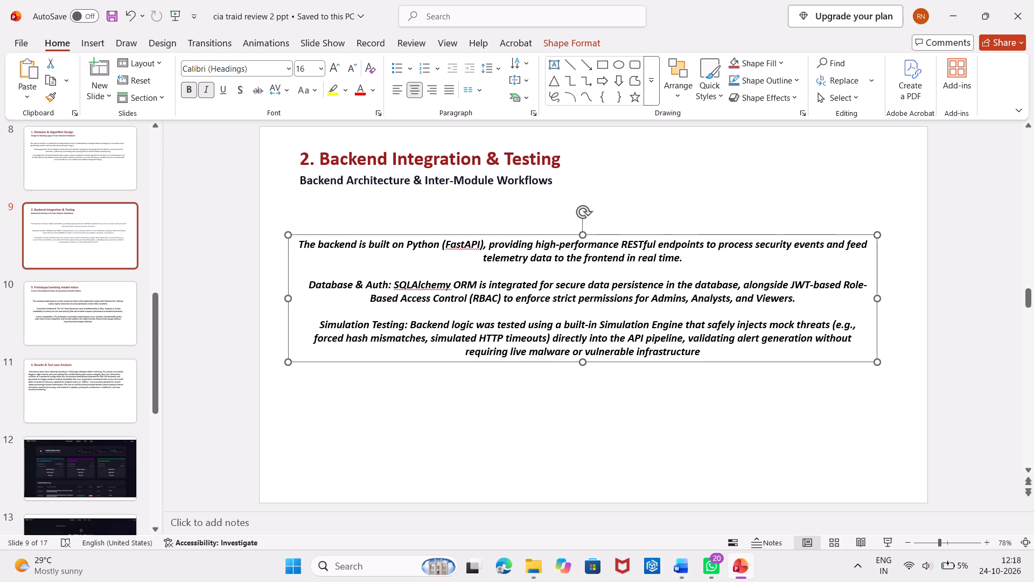
left_click_drag(293, 355, 295, 360)
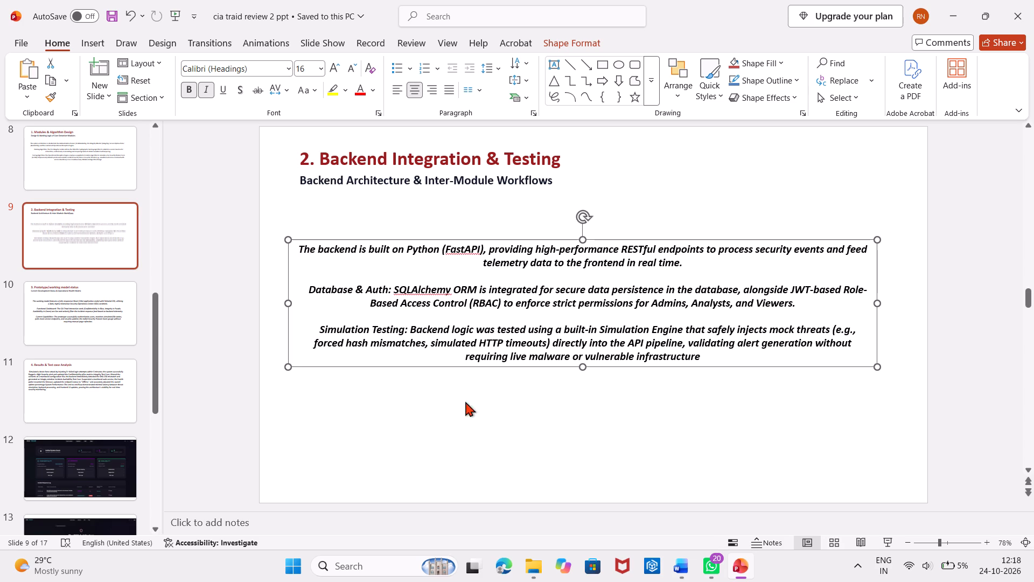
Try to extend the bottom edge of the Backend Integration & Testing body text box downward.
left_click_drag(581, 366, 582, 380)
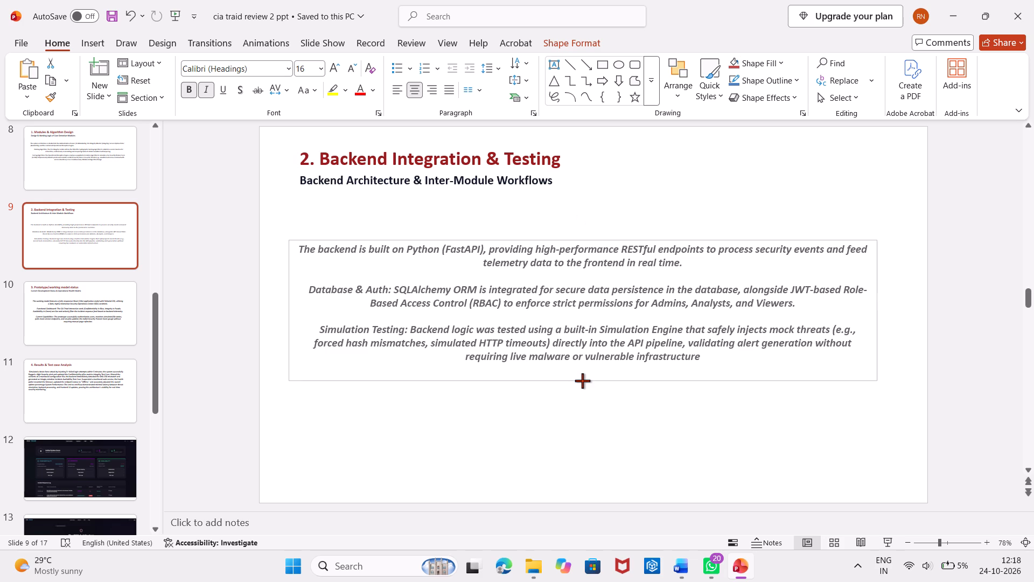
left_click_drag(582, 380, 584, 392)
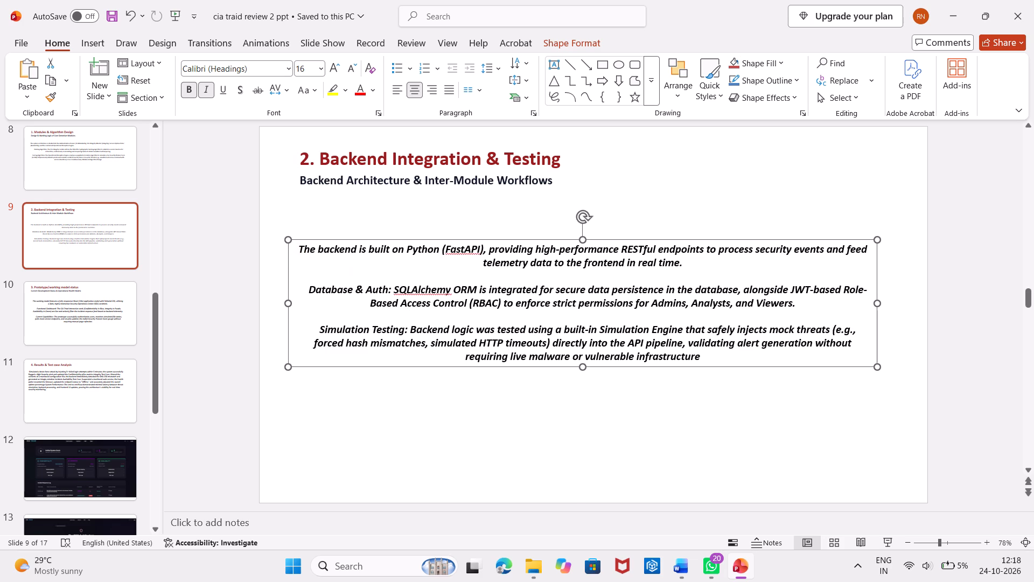
Set all body paragraphs on the Backend Integration & Testing slide to Calibri (Body) at size 18.
double_click(300, 248)
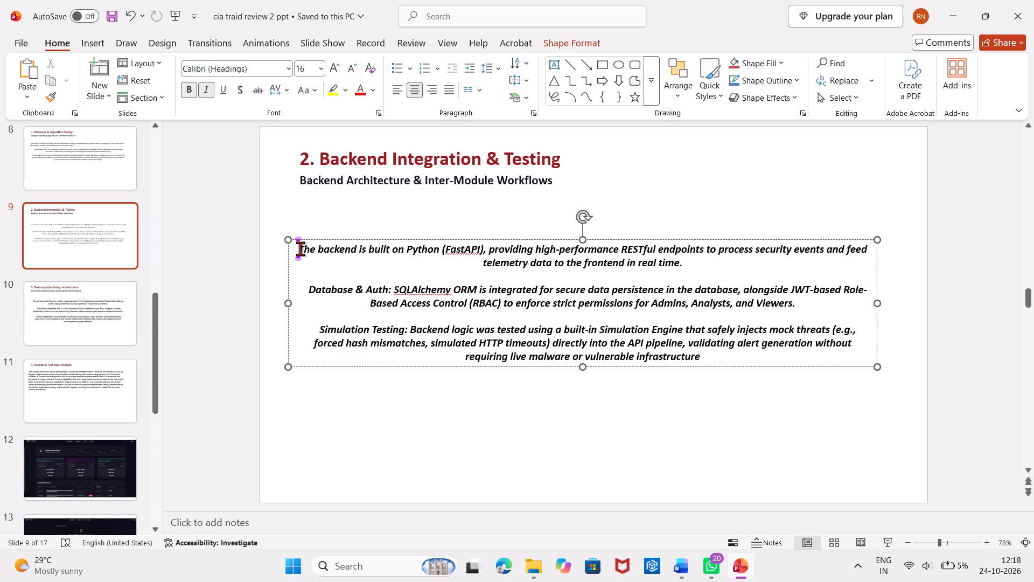
left_click_drag(300, 248, 714, 373)
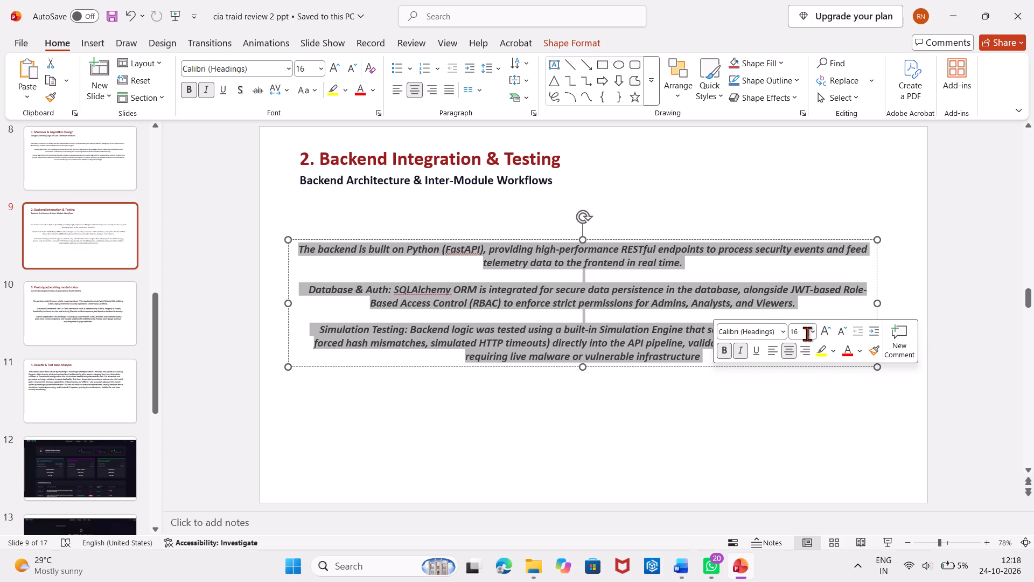
left_click(809, 334)
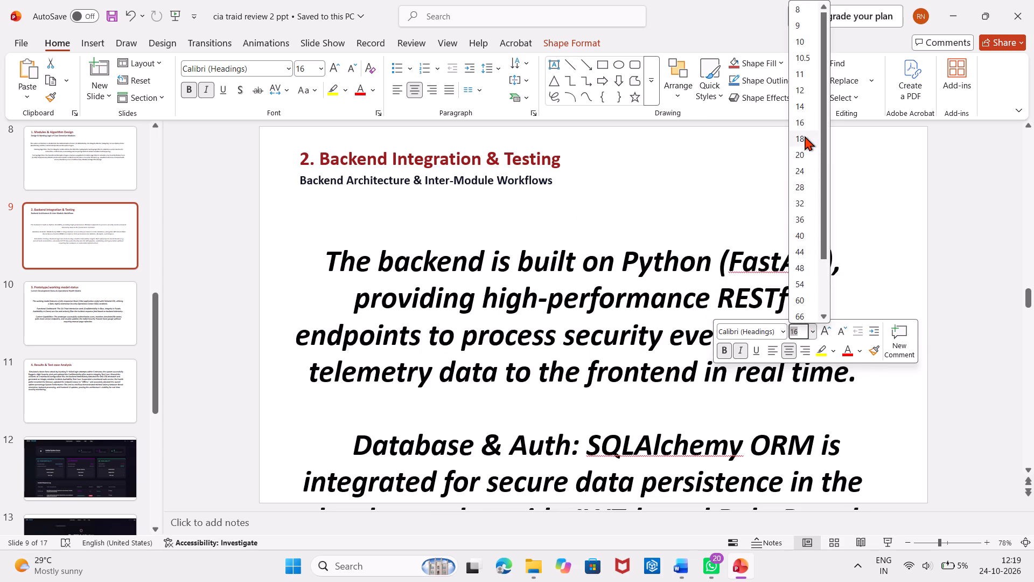
left_click(805, 136)
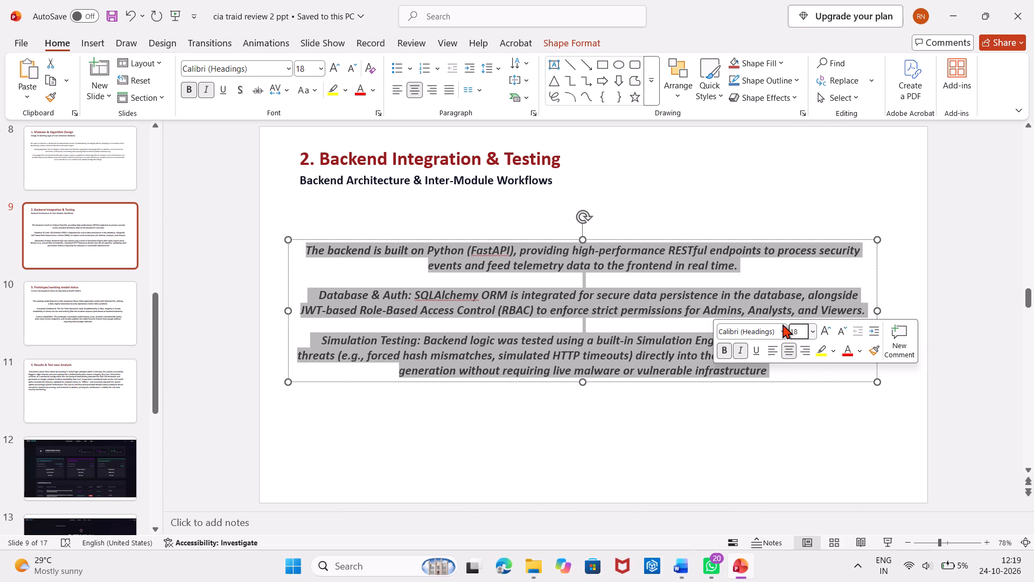
left_click(782, 325)
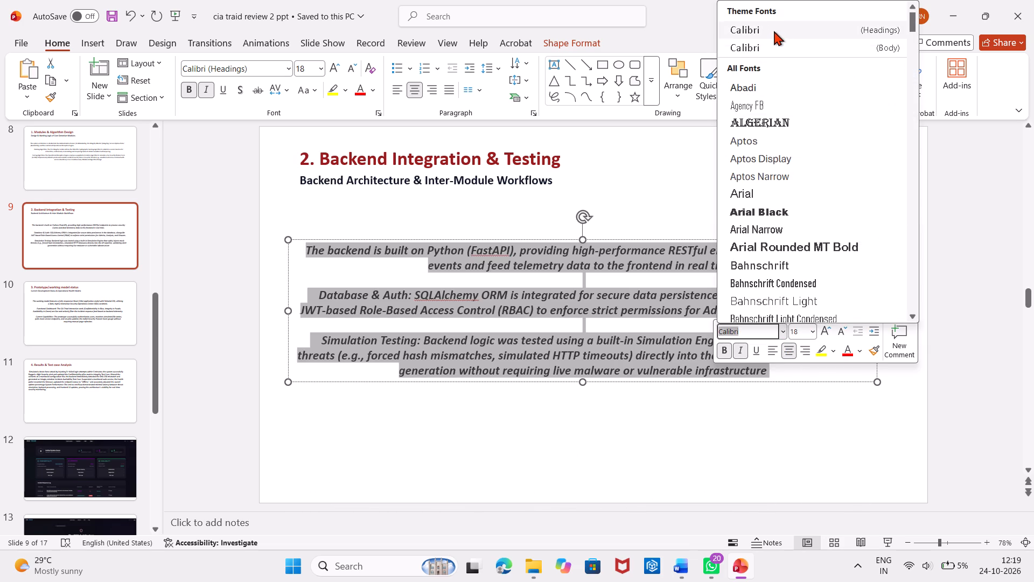
left_click(774, 43)
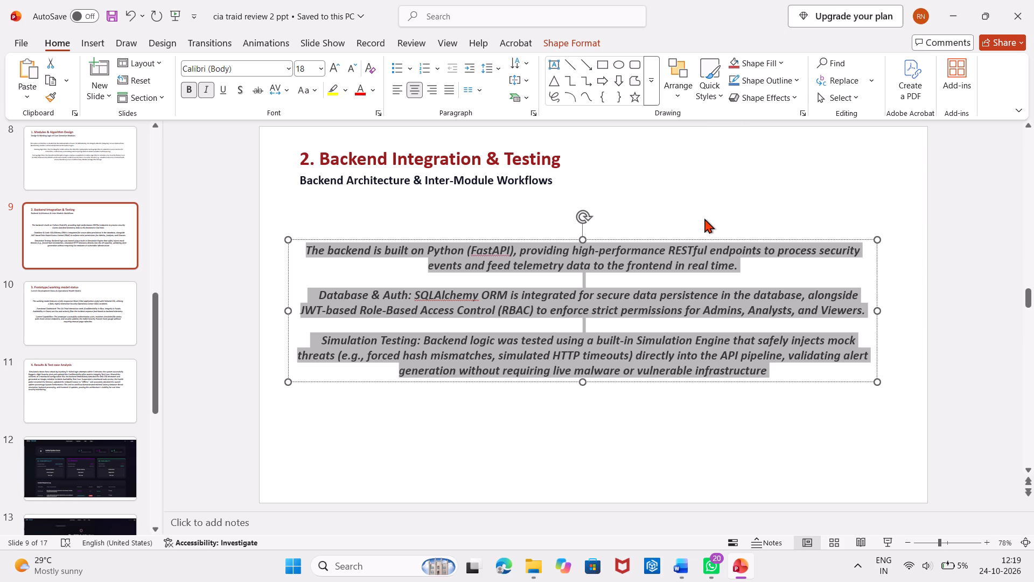
left_click(701, 205)
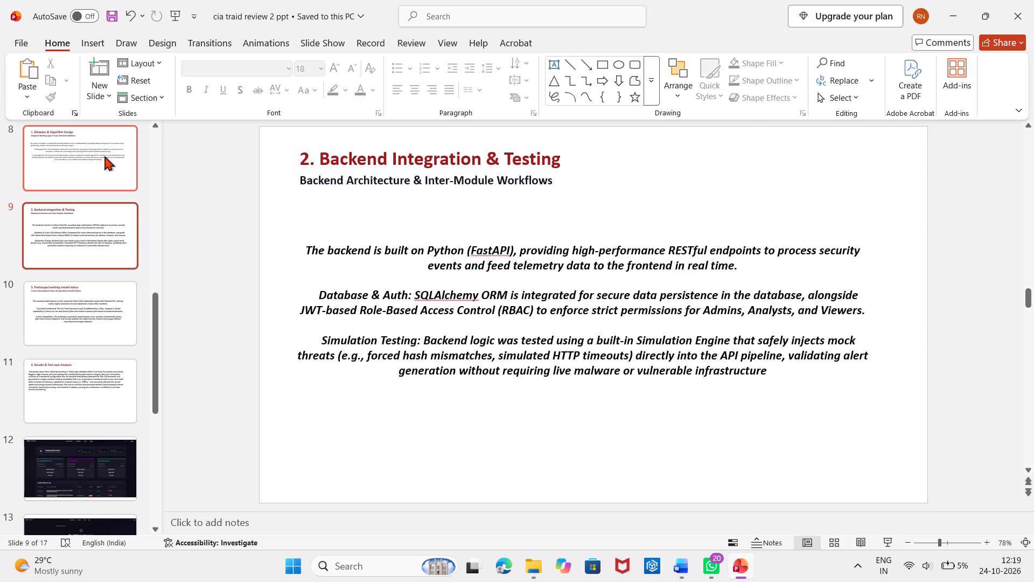
Set all body paragraphs on the Modules & Algorithm Design slide to Calibri (Body) at size 18.
left_click(104, 156)
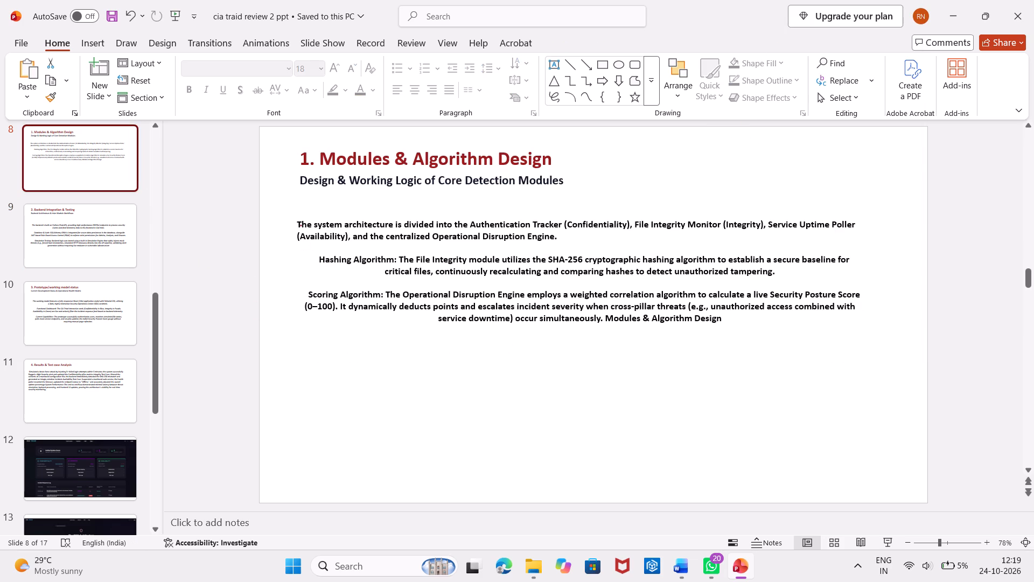
left_click_drag(299, 223, 585, 299)
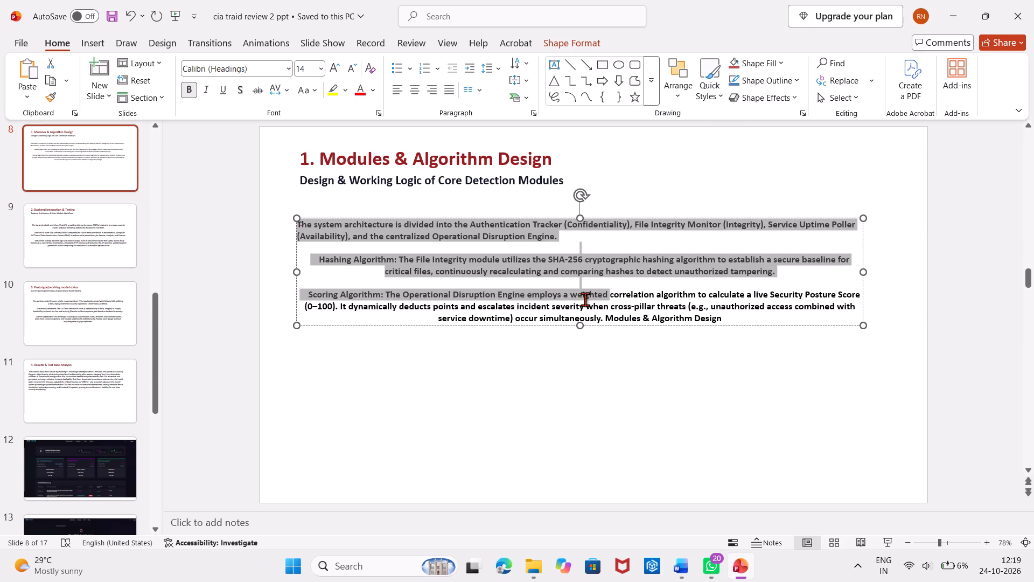
left_click_drag(585, 299, 758, 340)
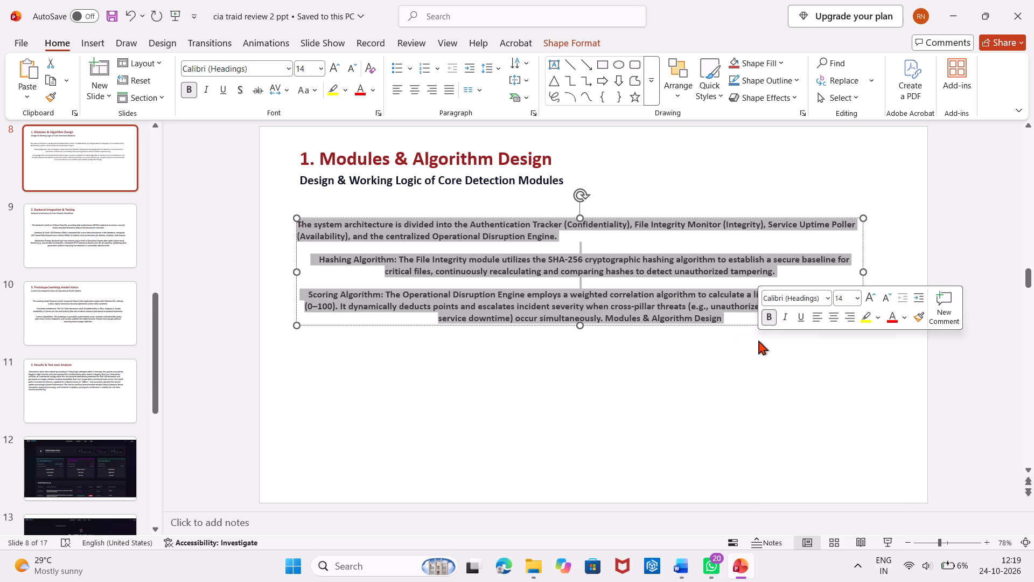
left_click(854, 300)
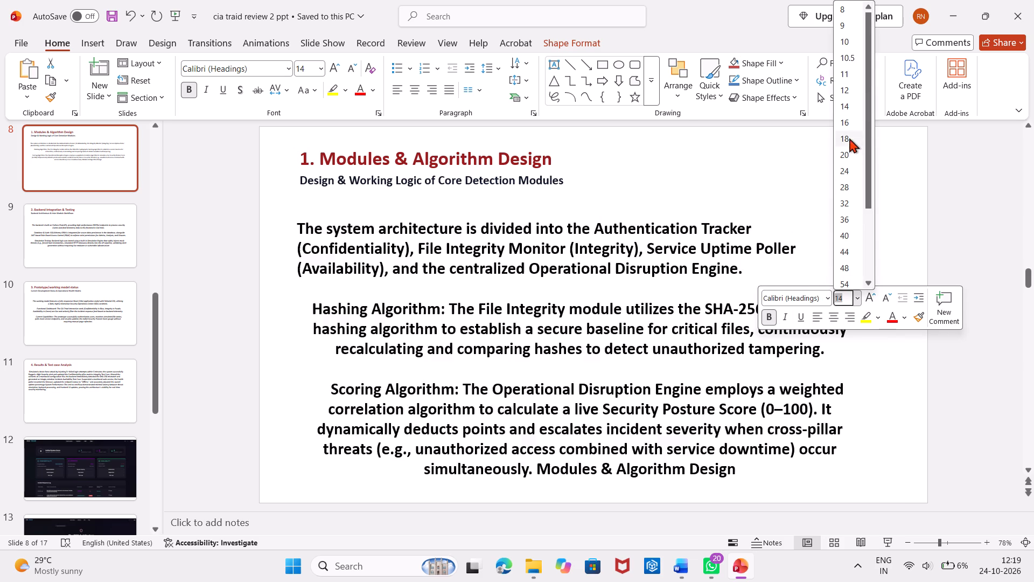
left_click(849, 135)
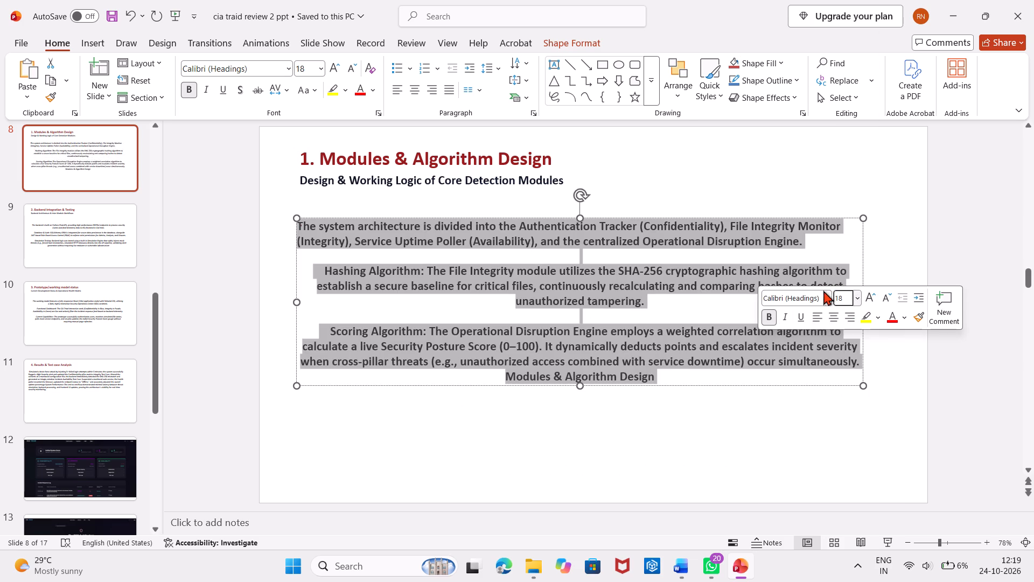
left_click(823, 297)
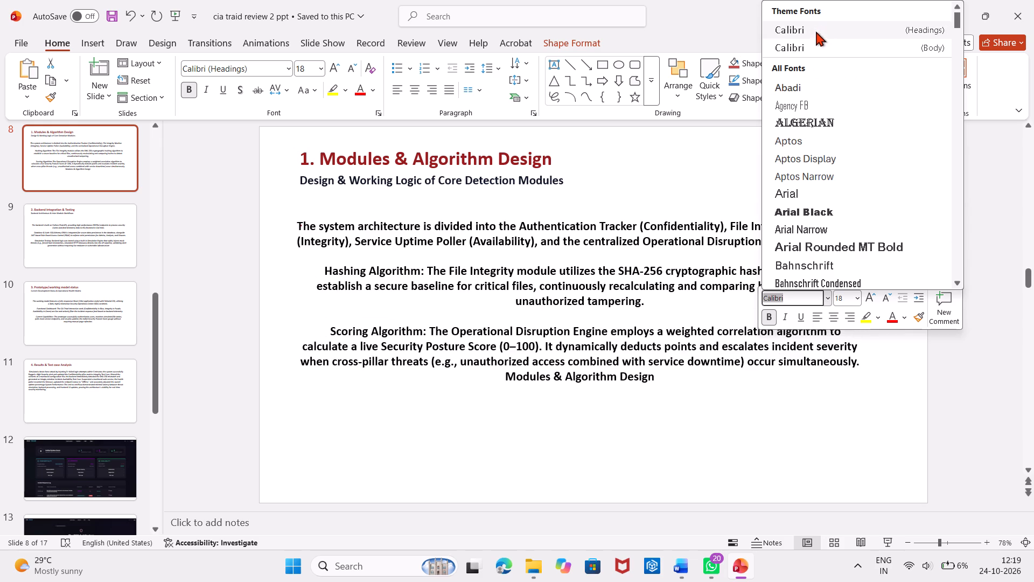
left_click(818, 47)
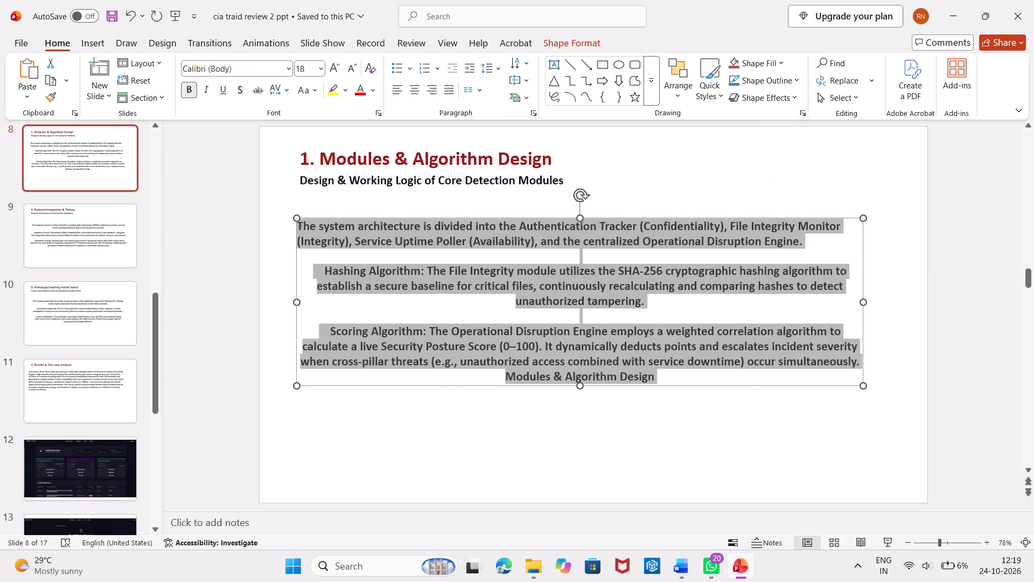
left_click(771, 192)
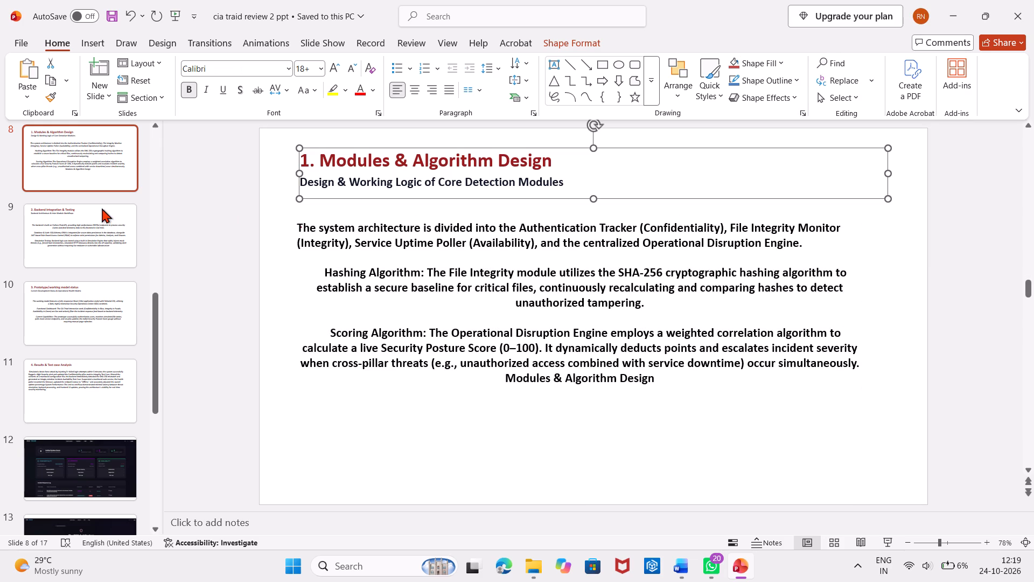
Move the Unified CIA Architecture bullet to the end of the list on the Limitations of Existing System slide.
scroll(102, 208, "up", 1)
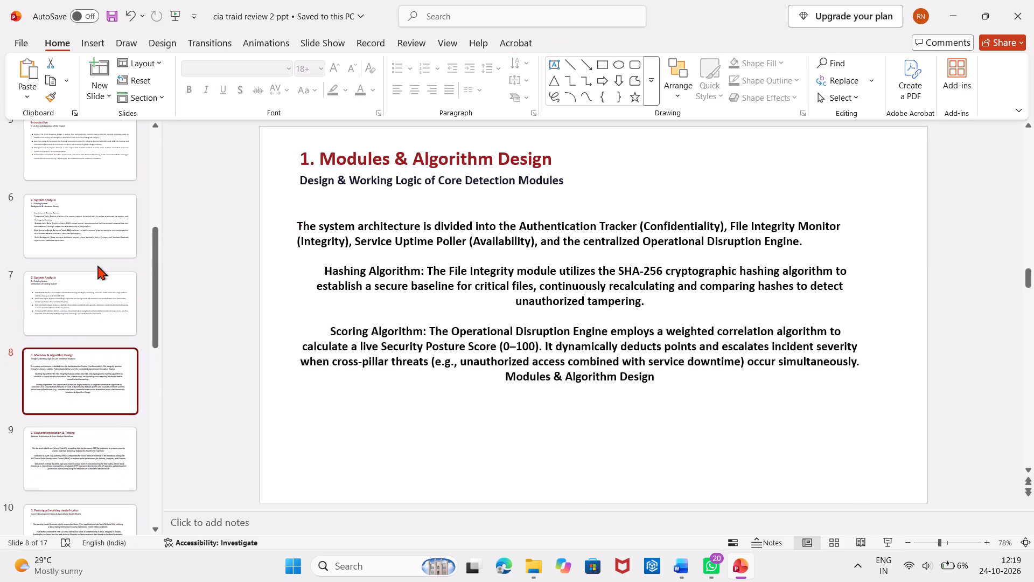
left_click(71, 294)
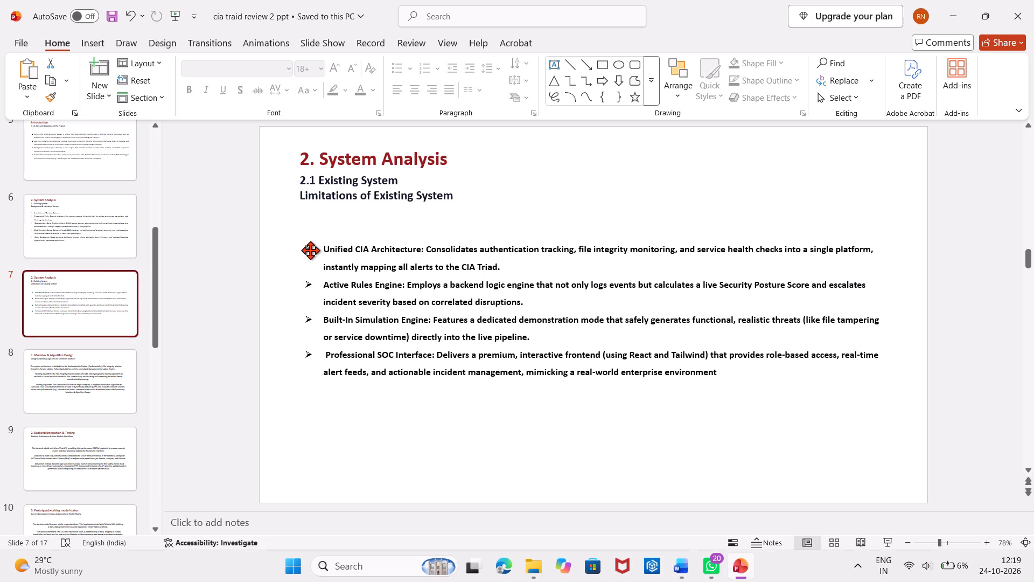
left_click_drag(306, 245, 404, 370)
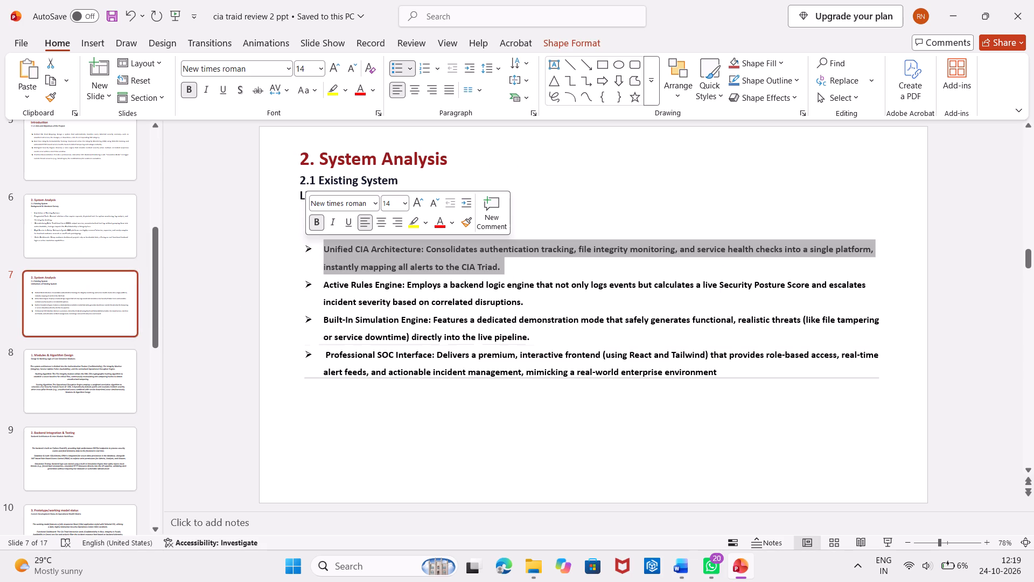
left_click_drag(404, 370, 433, 379)
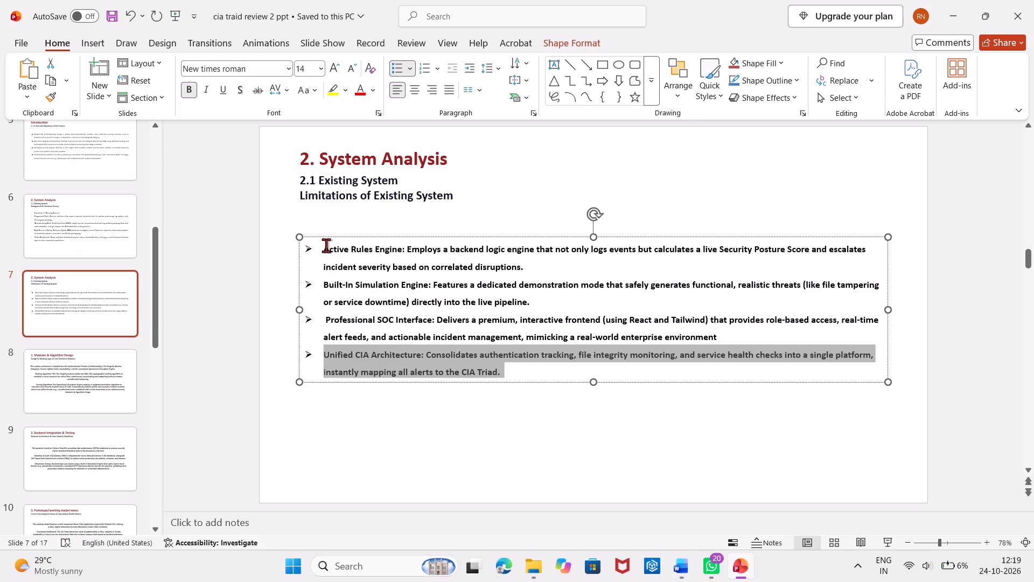
Set all bullets on the Limitations of Existing System slide to size 18.
left_click(326, 245)
left_click_drag(326, 245, 550, 405)
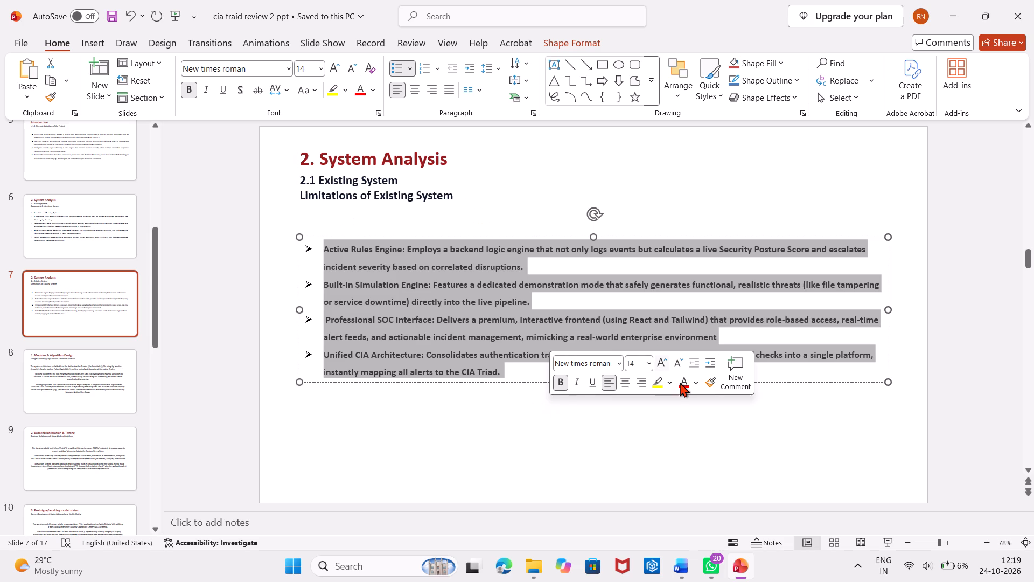
left_click(646, 366)
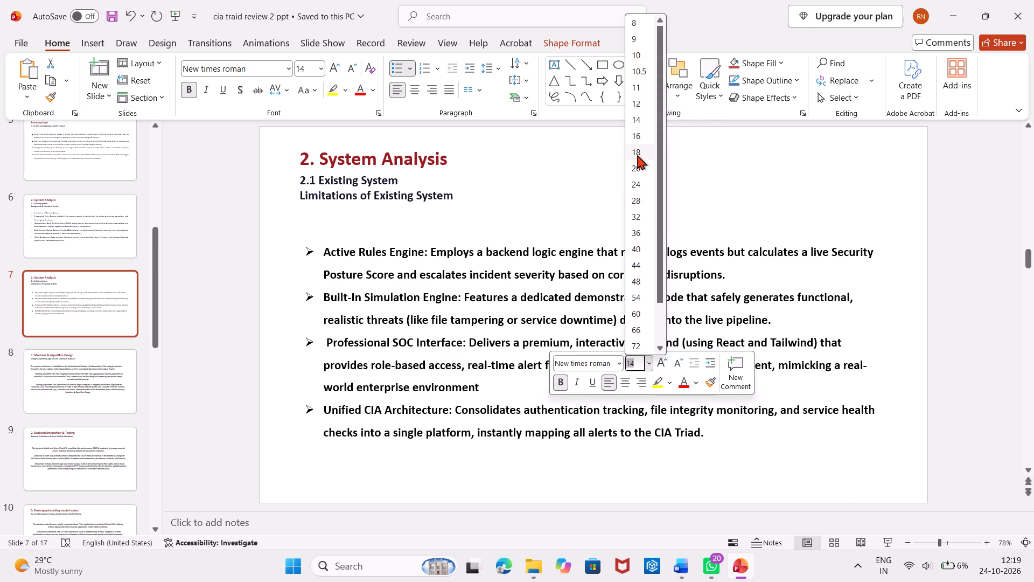
left_click(637, 155)
left_click(486, 214)
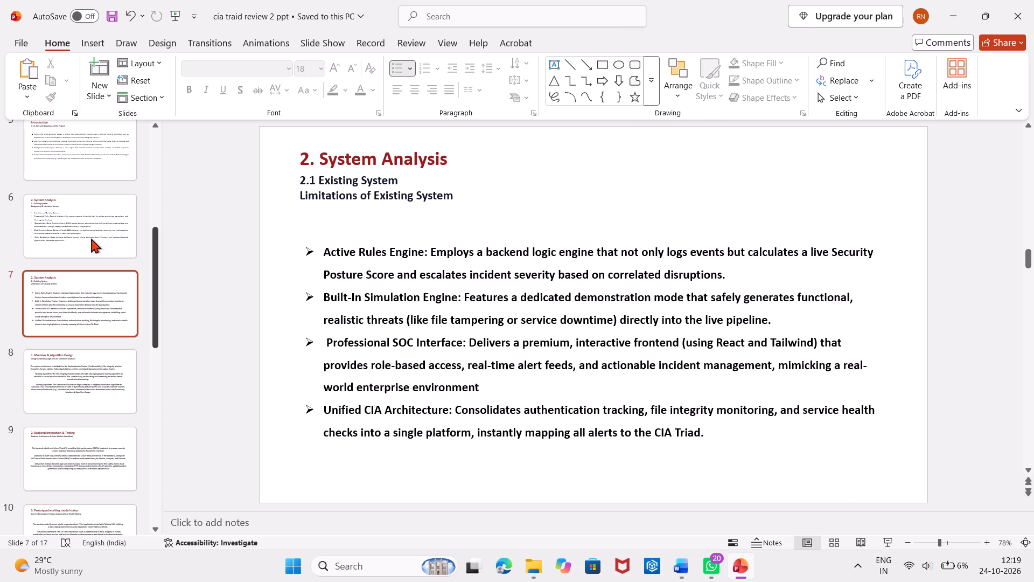
Change the font of all bullets on the Background & Literature Survey slide to Calibri (Body).
left_click(59, 228)
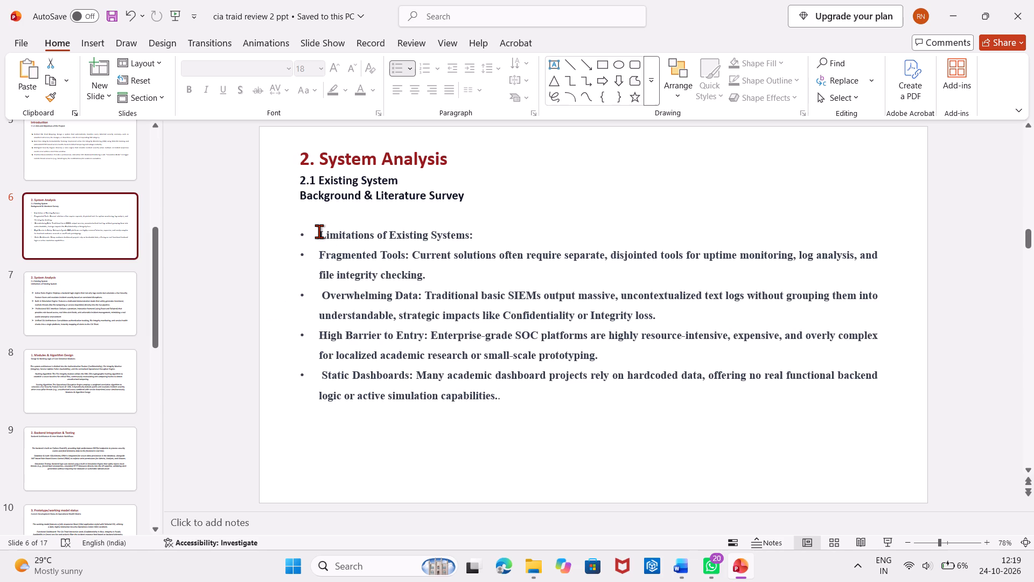
left_click_drag(318, 231, 474, 432)
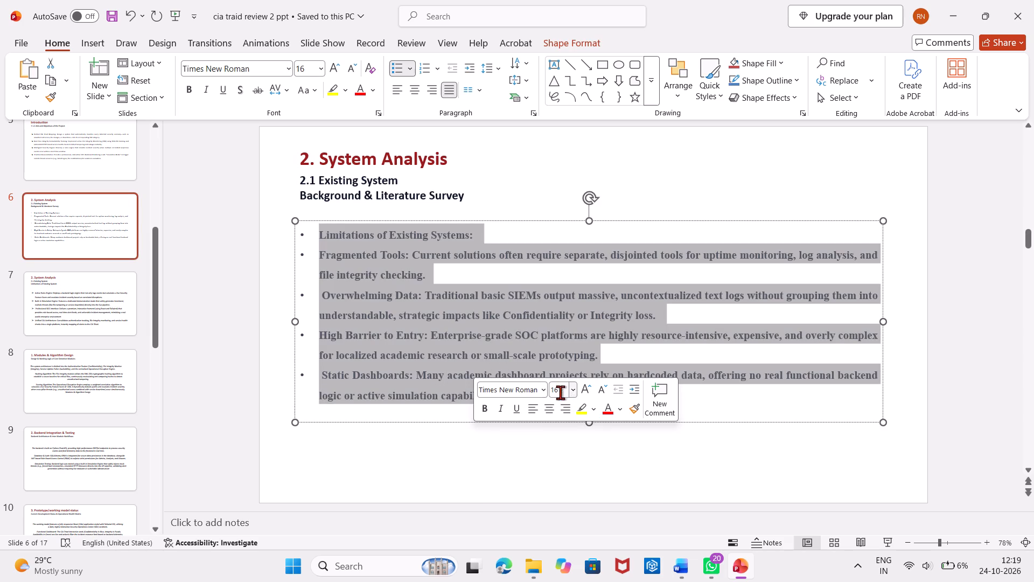
left_click(543, 390)
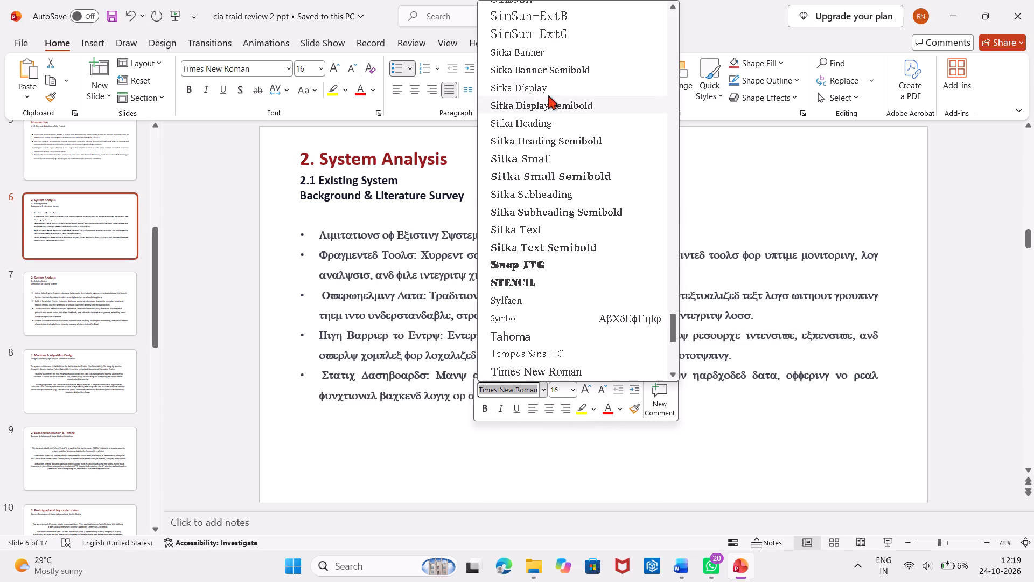
scroll(547, 61, "up", 16)
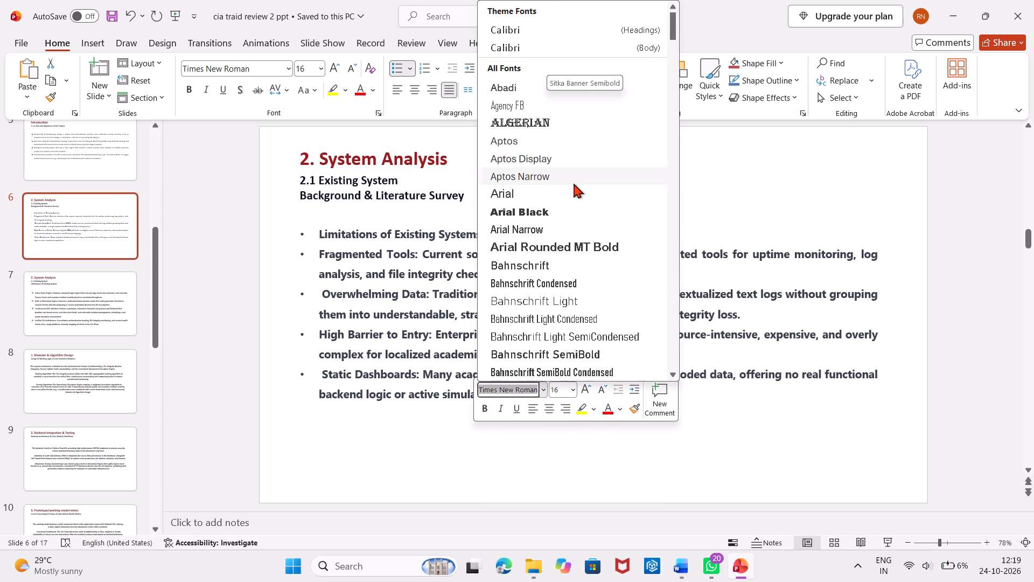
left_click(585, 52)
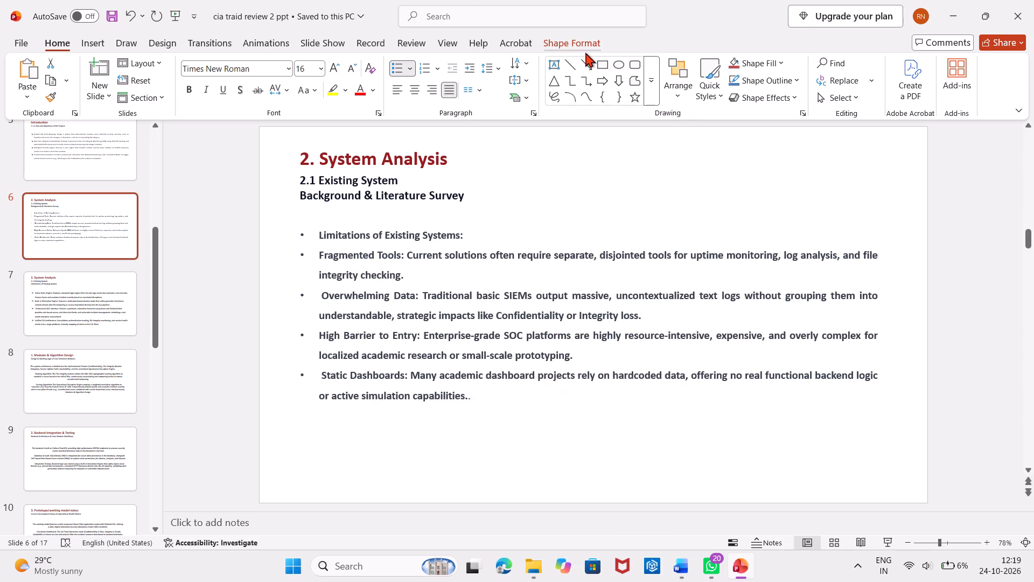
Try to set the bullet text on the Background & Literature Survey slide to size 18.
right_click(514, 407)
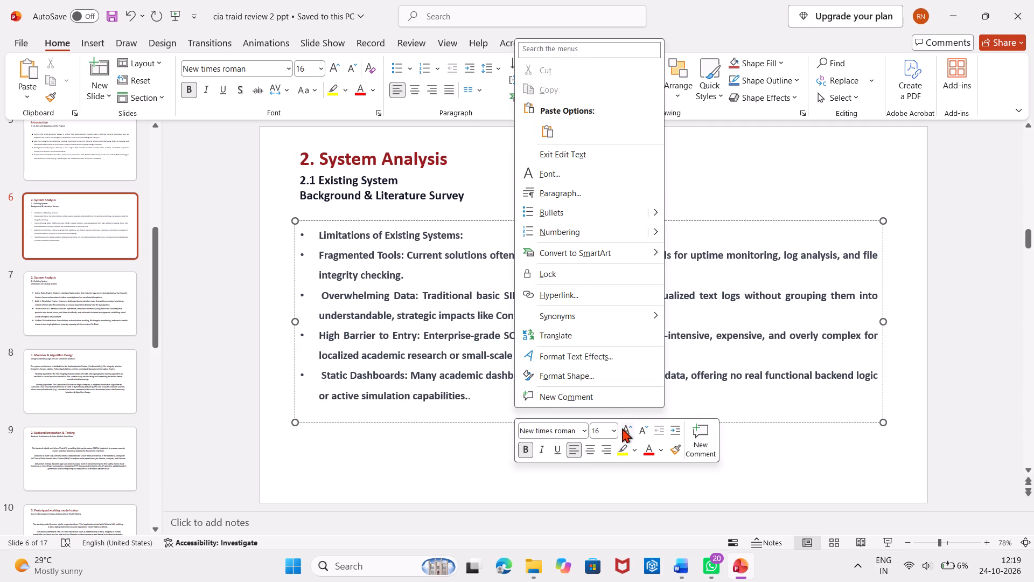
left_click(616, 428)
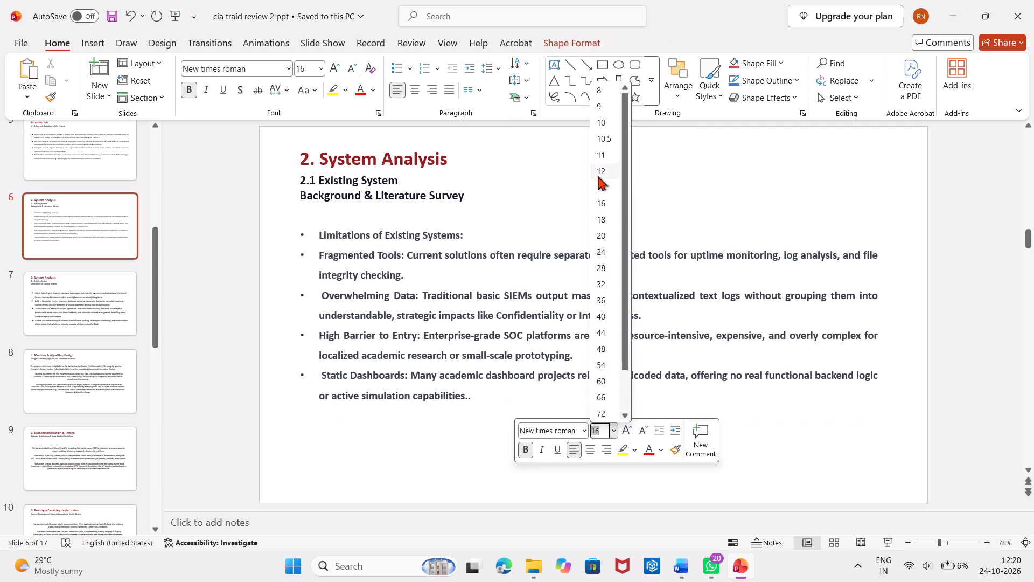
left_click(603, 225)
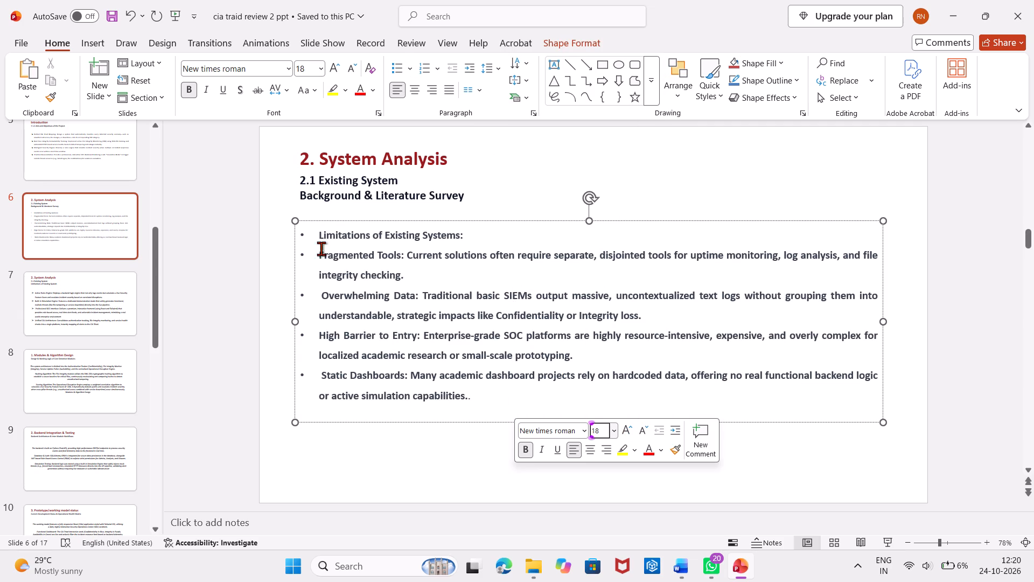
Select all bullets on the Background & Literature Survey slide and set them to size 18.
left_click_drag(318, 239, 465, 383)
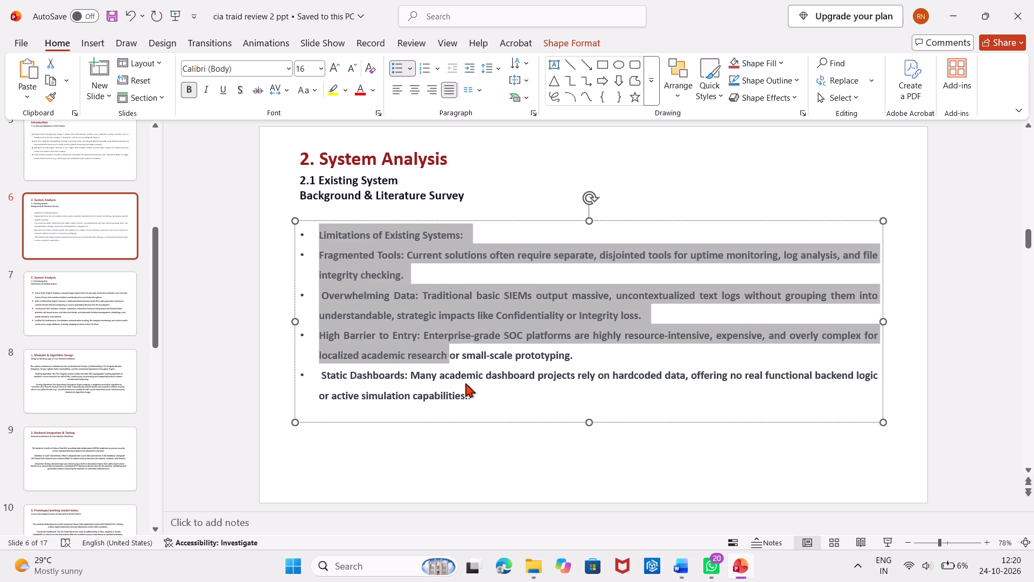
left_click_drag(465, 383, 494, 426)
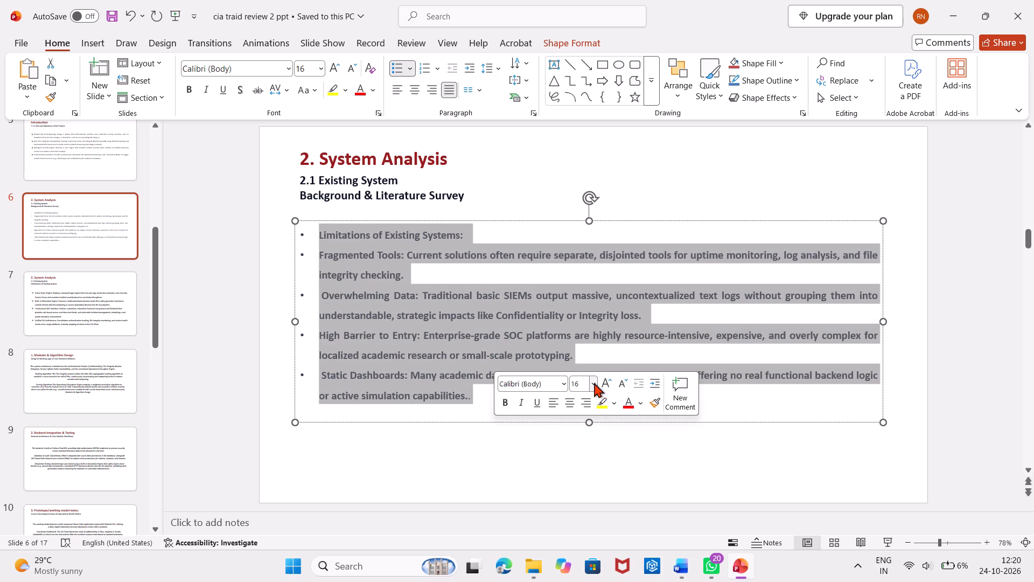
left_click(594, 383)
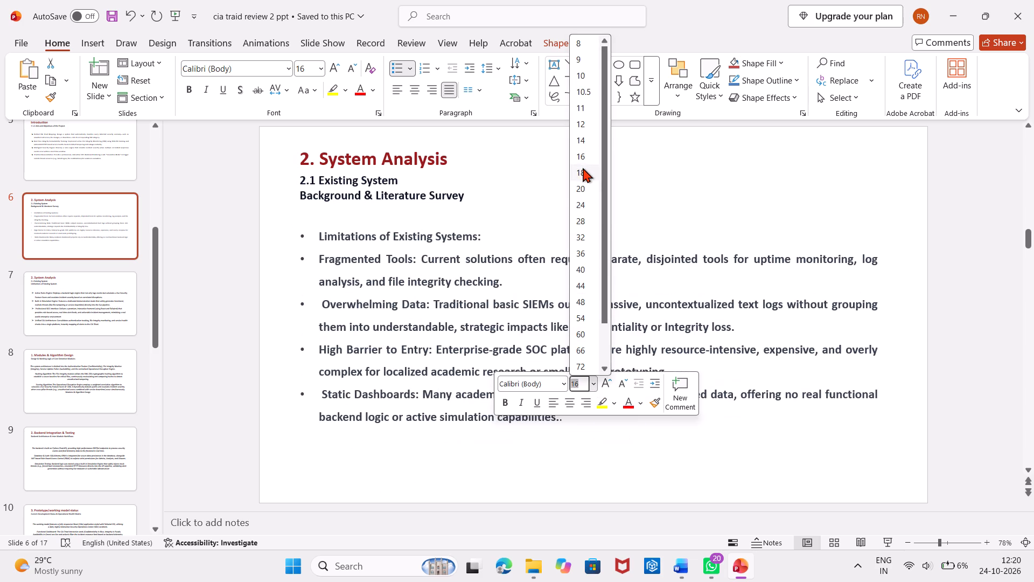
left_click(583, 168)
left_click(204, 325)
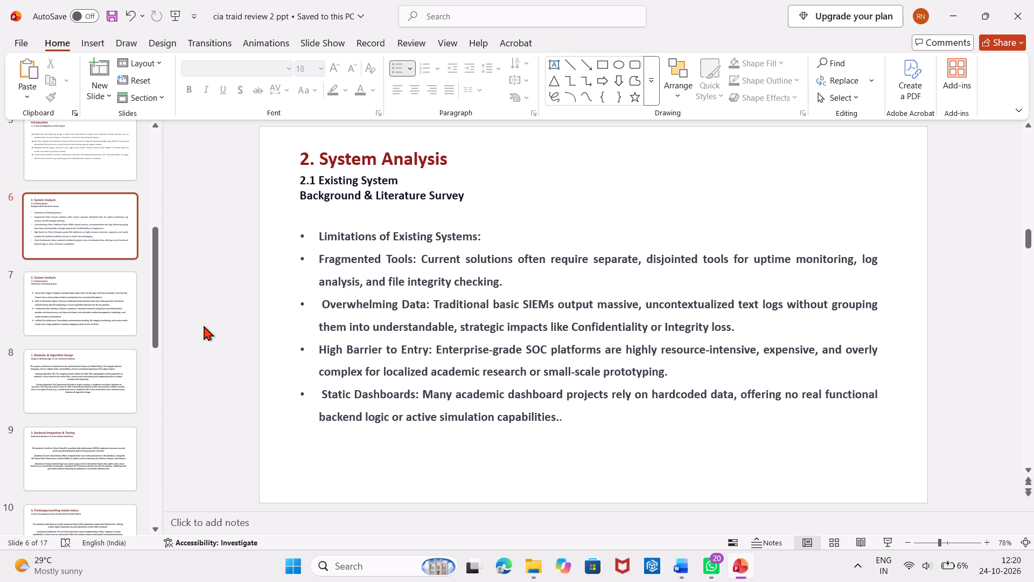
Switch to the CIA Triad monitoring report in Word and look back through its chapters and front matter to the signature page.
left_click(677, 563)
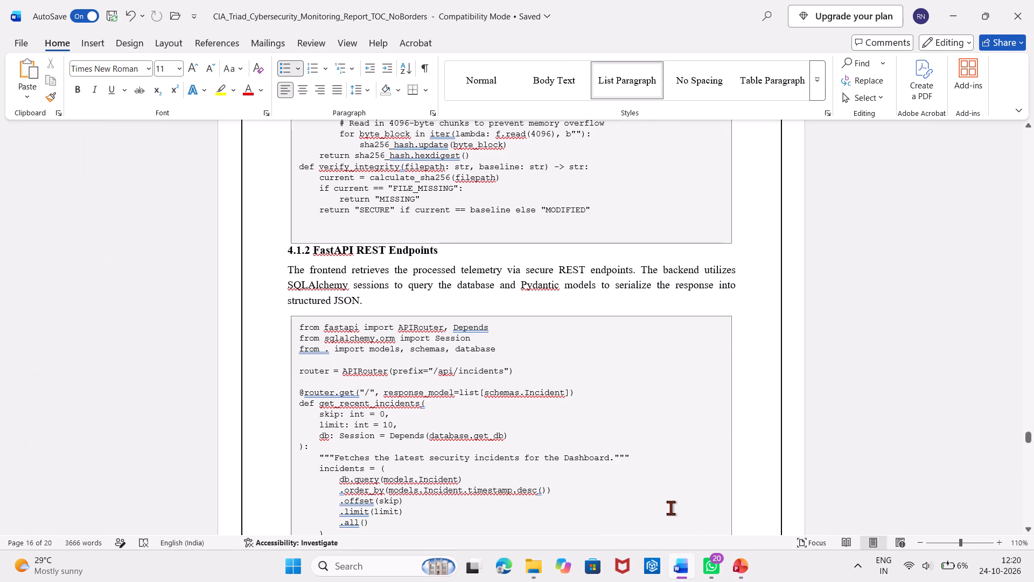
scroll(625, 415, "up", 4)
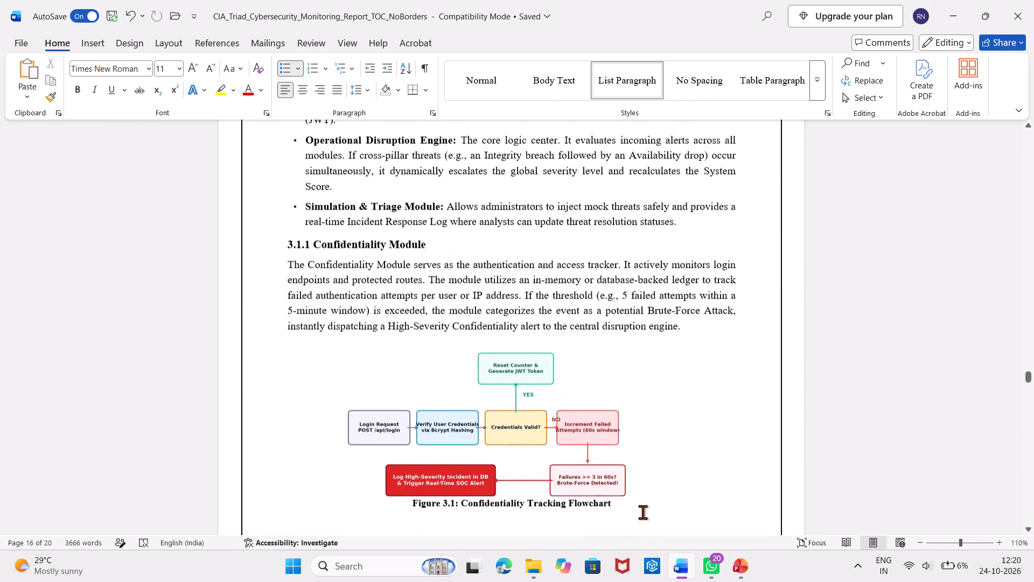
right_click(642, 512)
scroll(663, 581, "up", 3)
left_click(293, 427)
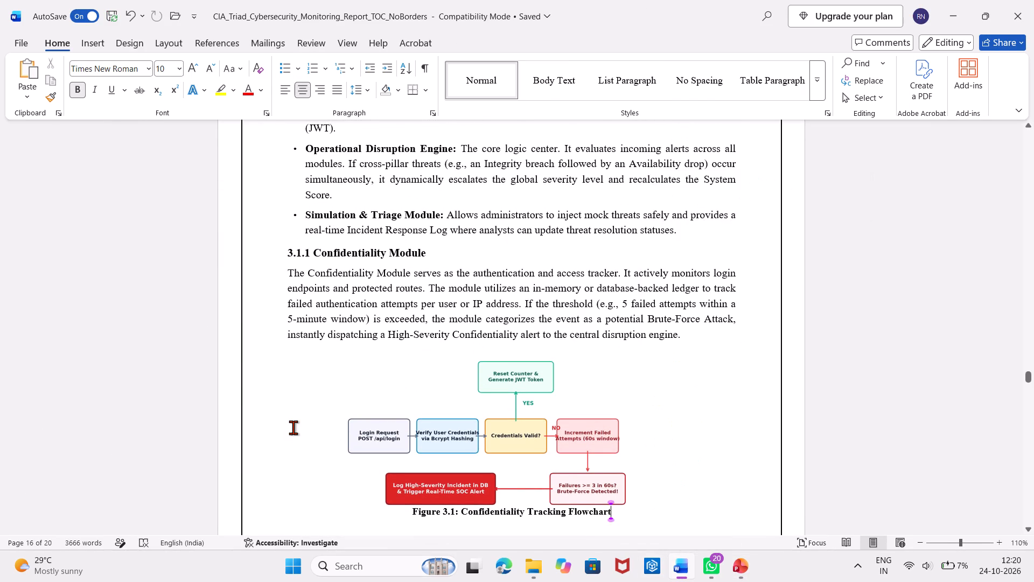
scroll(293, 427, "up", 7)
right_click(293, 427)
scroll(293, 427, "up", 1)
right_click(293, 427)
scroll(293, 427, "up", 2)
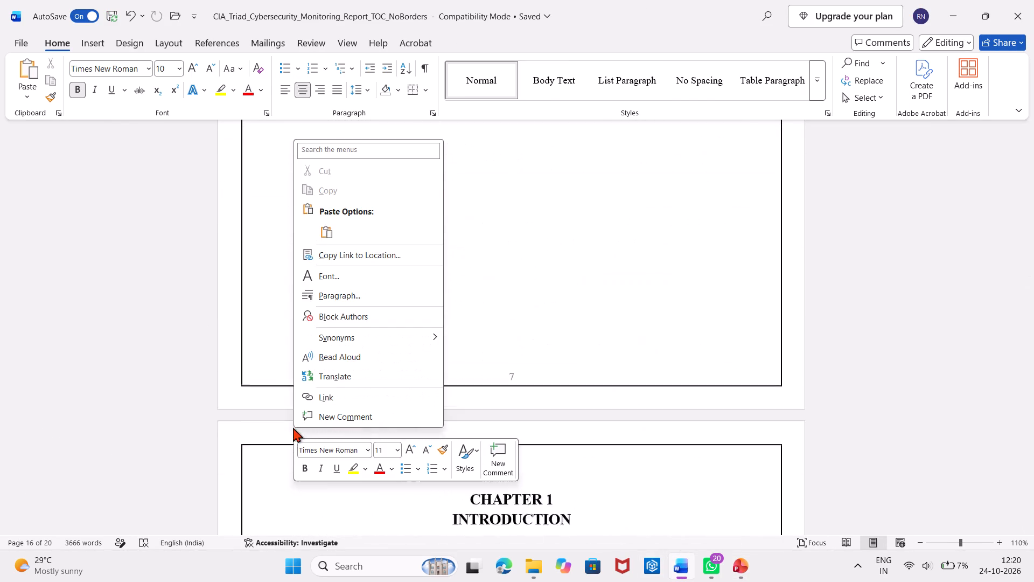
left_click(186, 280)
scroll(186, 280, "up", 6)
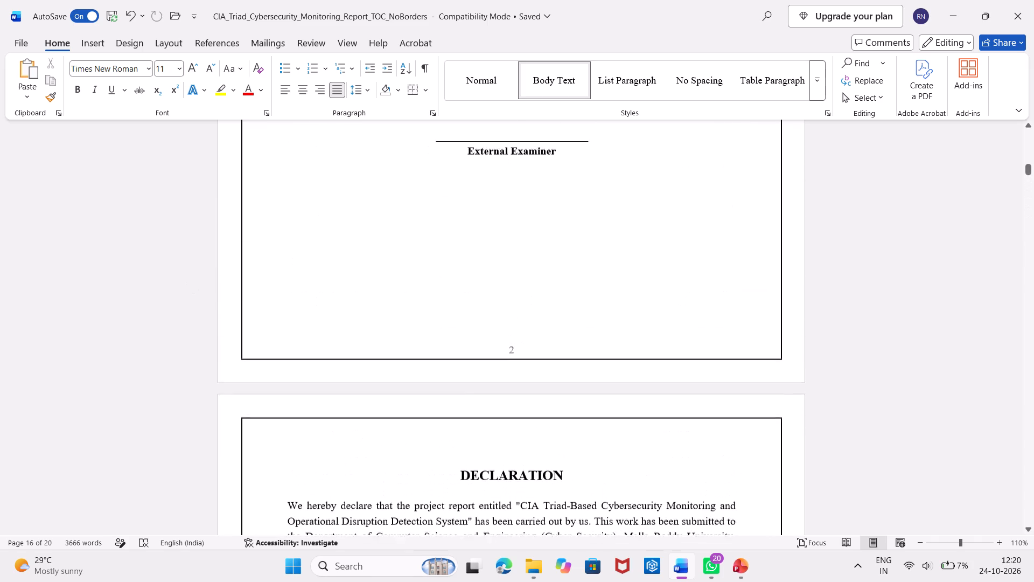
scroll(186, 280, "up", 2)
scroll(186, 280, "down", 2)
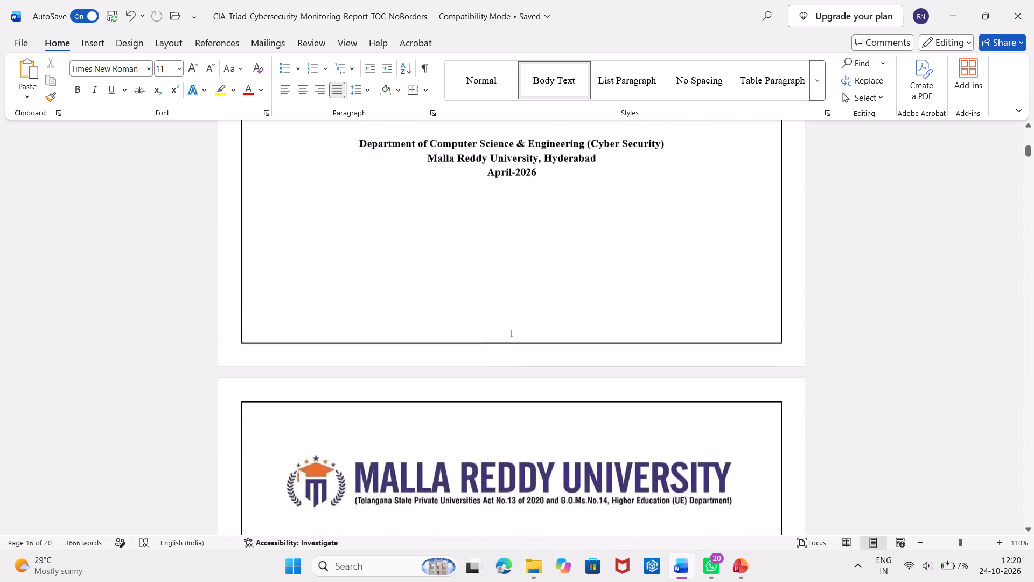
scroll(186, 280, "down", 6)
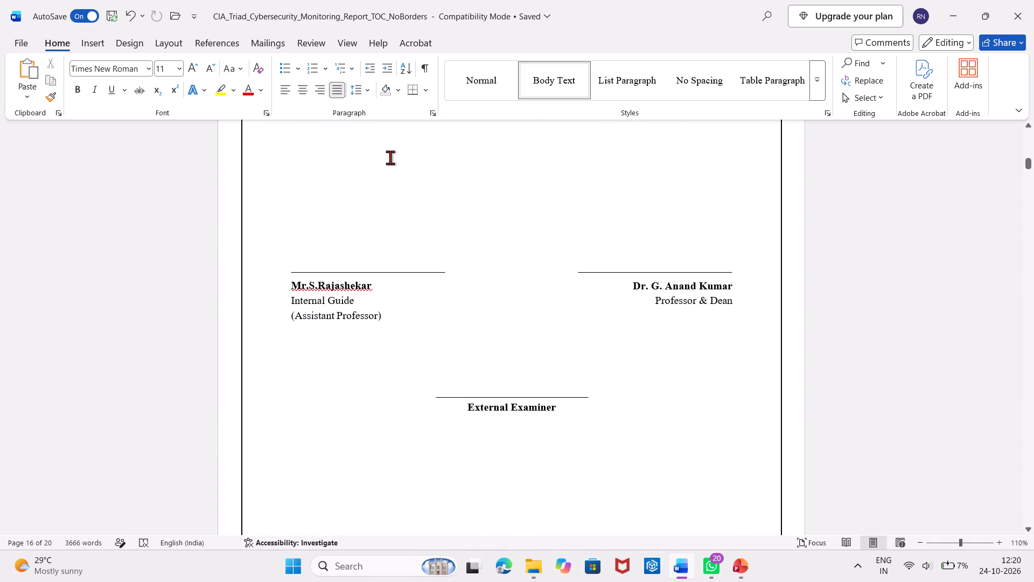
left_click(448, 268)
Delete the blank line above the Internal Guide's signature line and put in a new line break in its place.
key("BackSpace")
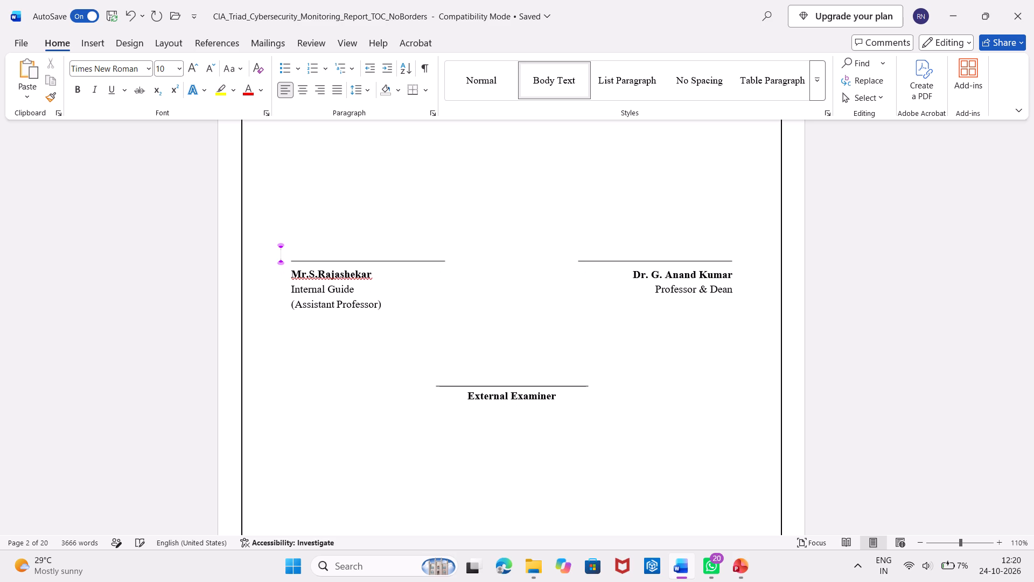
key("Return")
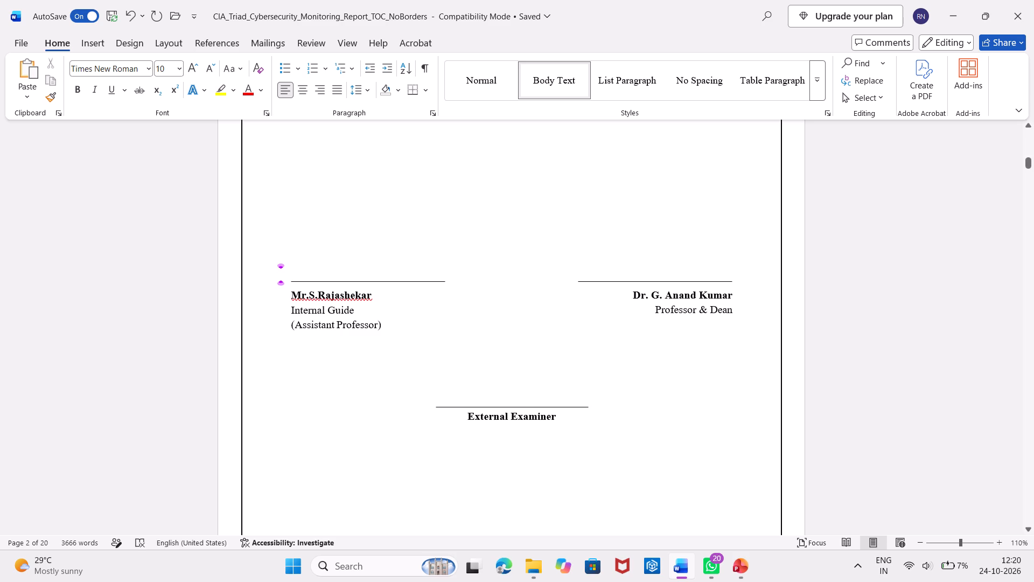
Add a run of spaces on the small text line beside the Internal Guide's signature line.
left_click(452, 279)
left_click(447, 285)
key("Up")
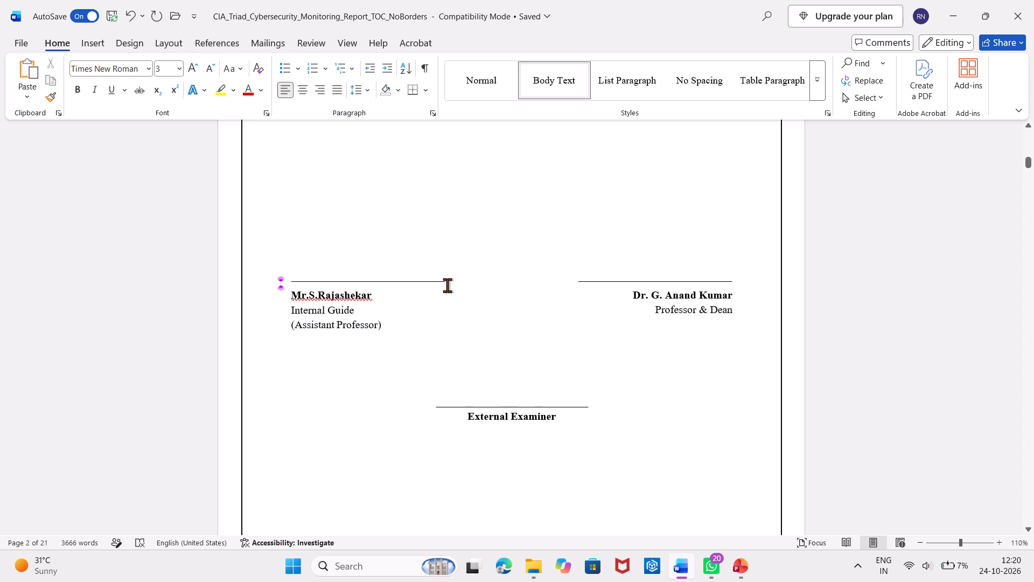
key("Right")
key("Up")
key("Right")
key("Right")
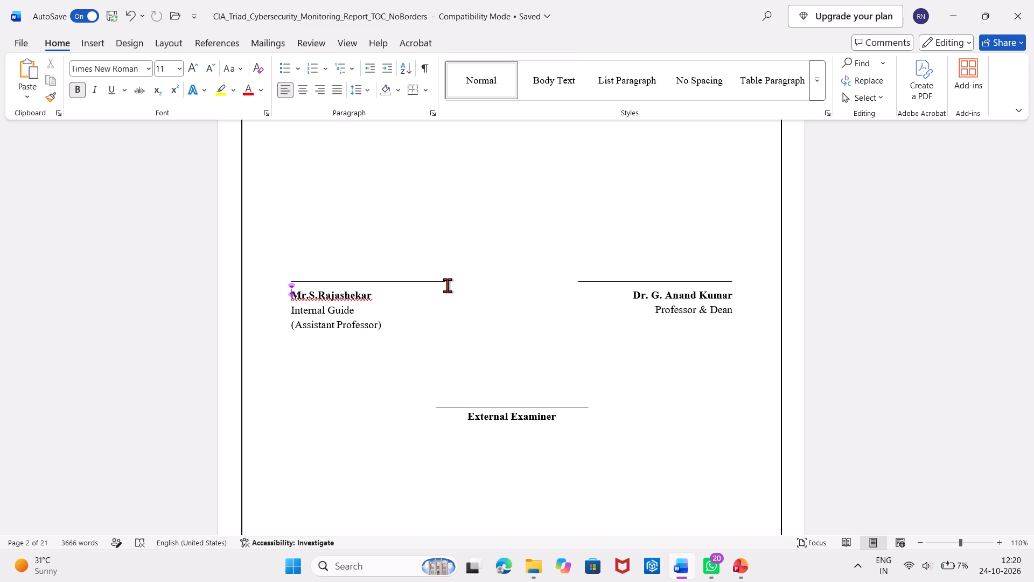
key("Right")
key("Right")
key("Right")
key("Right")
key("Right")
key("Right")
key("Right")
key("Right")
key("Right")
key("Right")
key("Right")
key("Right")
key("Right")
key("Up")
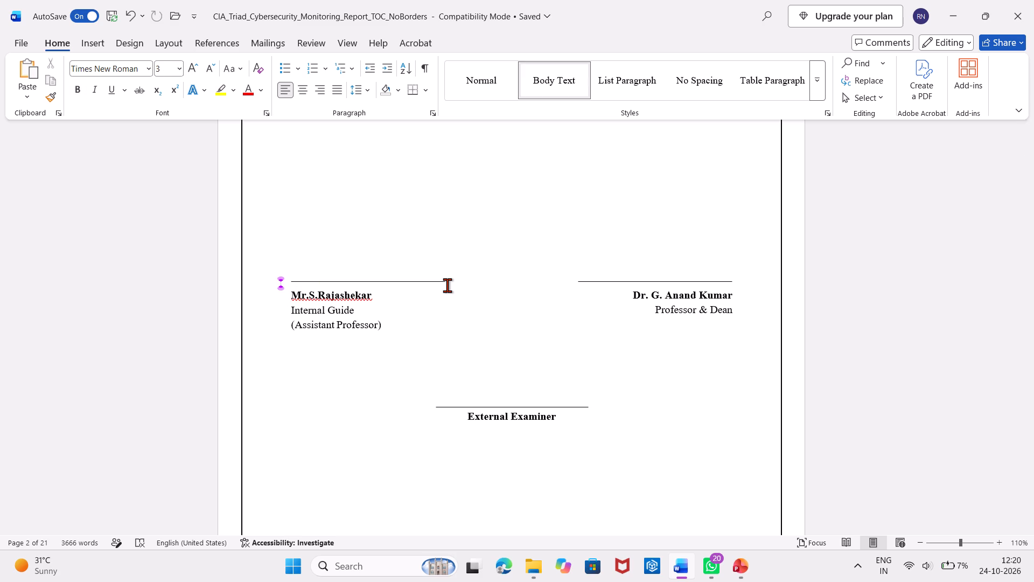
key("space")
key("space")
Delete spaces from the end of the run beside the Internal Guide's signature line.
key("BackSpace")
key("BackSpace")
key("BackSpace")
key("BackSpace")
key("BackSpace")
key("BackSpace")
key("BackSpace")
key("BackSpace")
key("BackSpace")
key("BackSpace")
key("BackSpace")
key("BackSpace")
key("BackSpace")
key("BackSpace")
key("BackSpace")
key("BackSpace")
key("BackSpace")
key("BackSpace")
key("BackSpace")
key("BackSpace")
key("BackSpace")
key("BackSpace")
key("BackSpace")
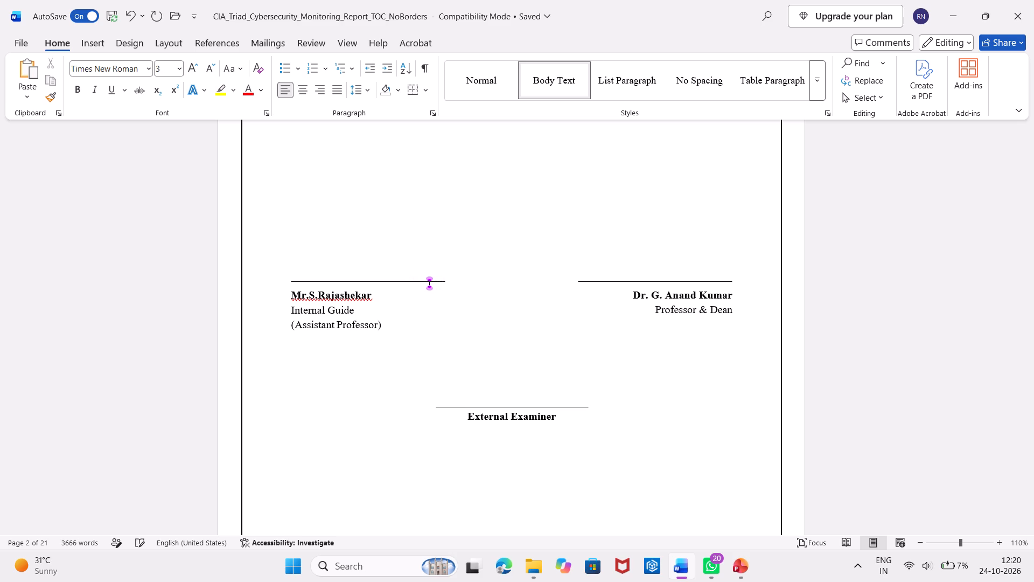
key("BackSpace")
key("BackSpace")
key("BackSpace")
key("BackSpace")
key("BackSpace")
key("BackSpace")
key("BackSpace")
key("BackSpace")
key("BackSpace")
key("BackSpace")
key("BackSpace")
Select the remaining spaces together with the blank line above the Internal Guide's signature line and delete them.
left_click(445, 280)
left_click_drag(449, 283, 448, 267)
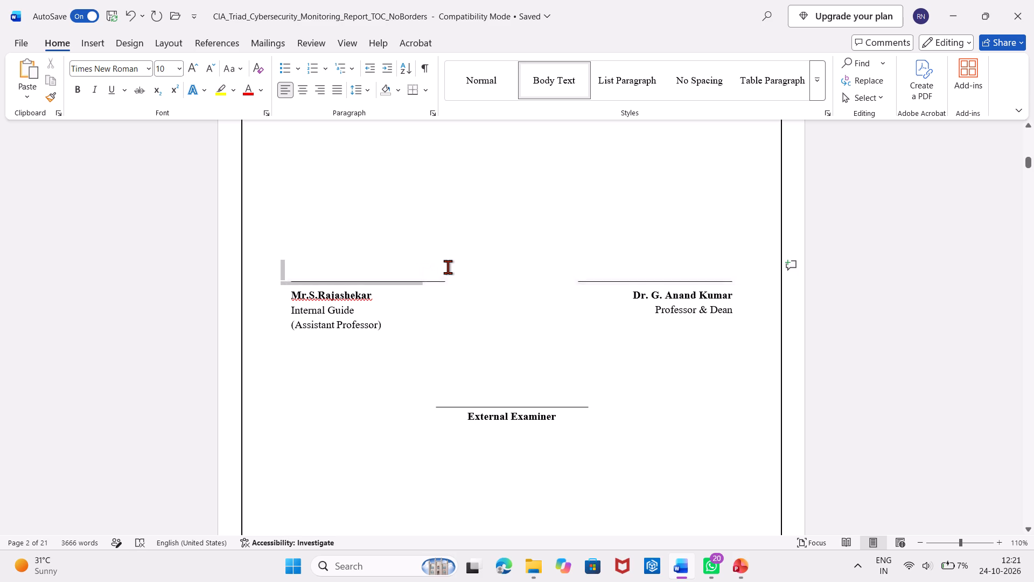
left_click_drag(448, 267, 454, 274)
left_click_drag(454, 274, 456, 276)
key("BackSpace")
key("BackSpace")
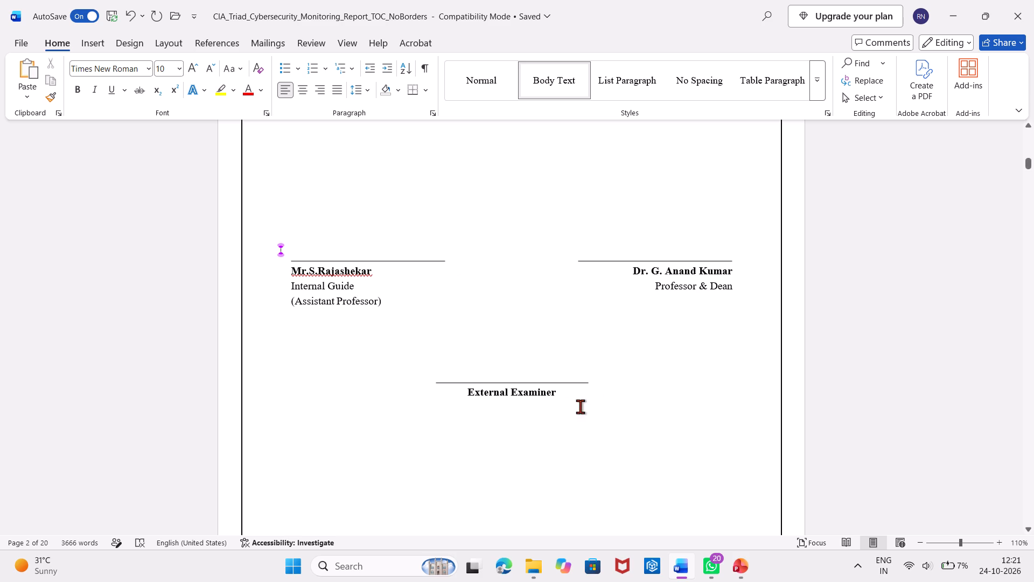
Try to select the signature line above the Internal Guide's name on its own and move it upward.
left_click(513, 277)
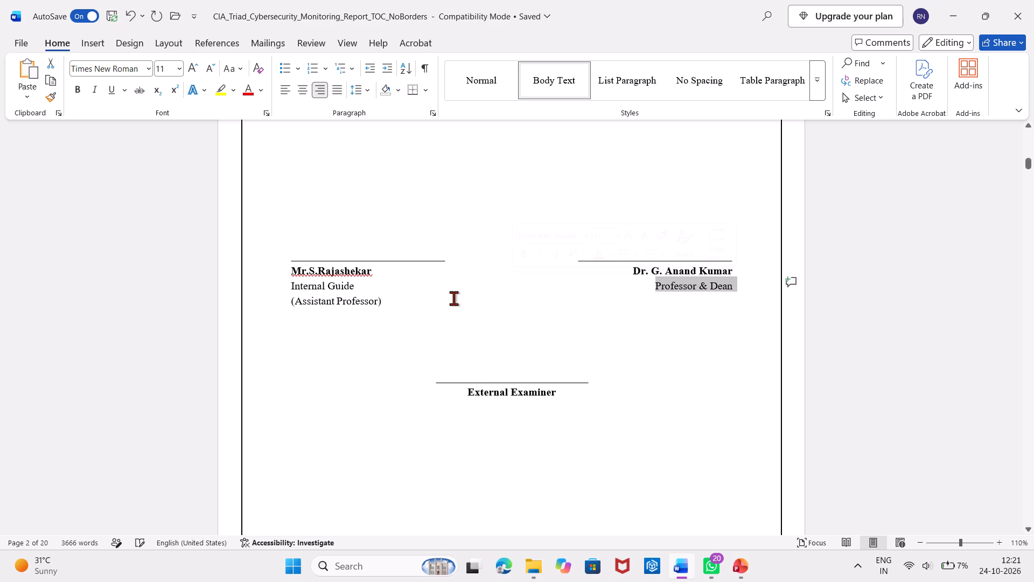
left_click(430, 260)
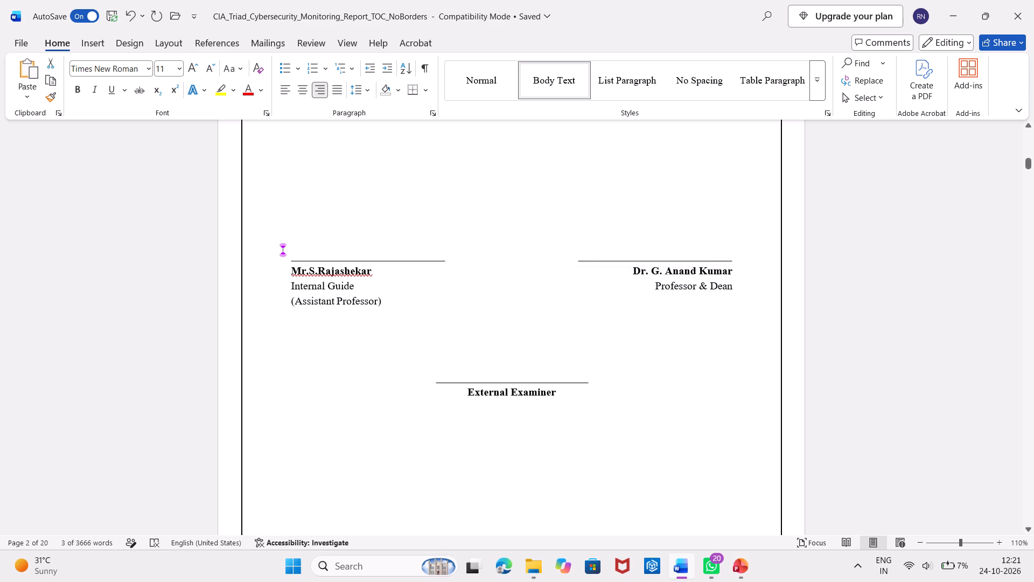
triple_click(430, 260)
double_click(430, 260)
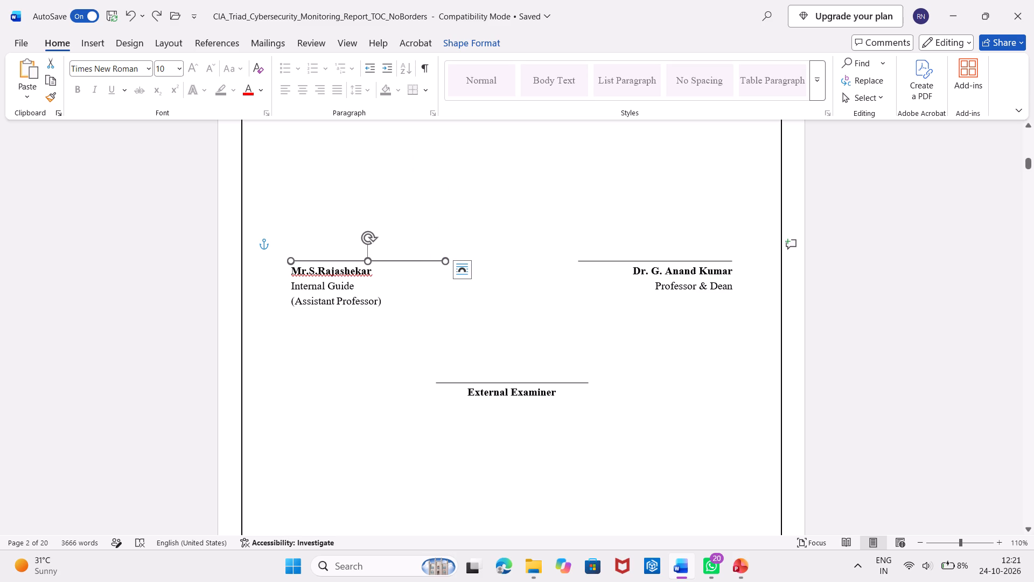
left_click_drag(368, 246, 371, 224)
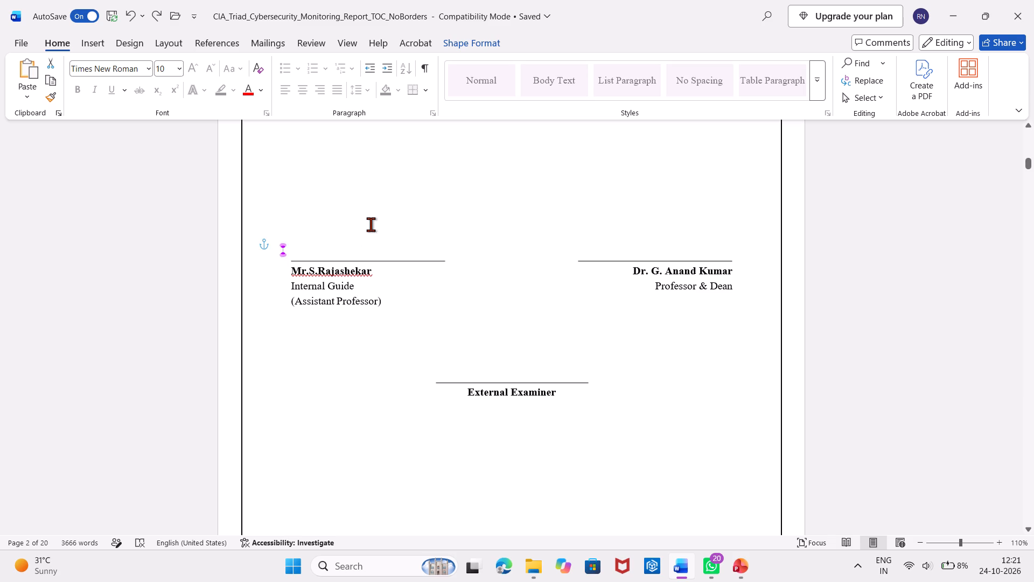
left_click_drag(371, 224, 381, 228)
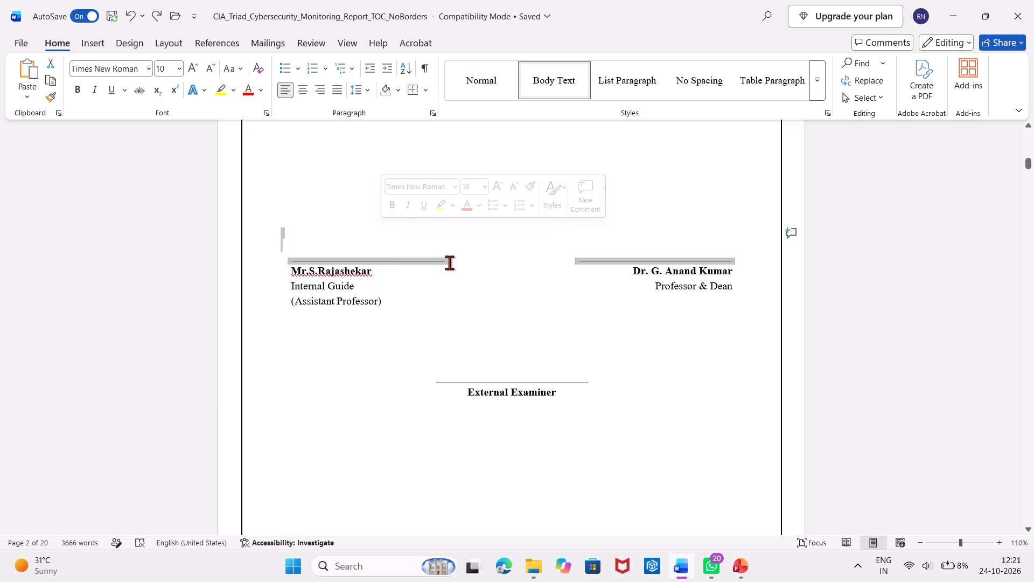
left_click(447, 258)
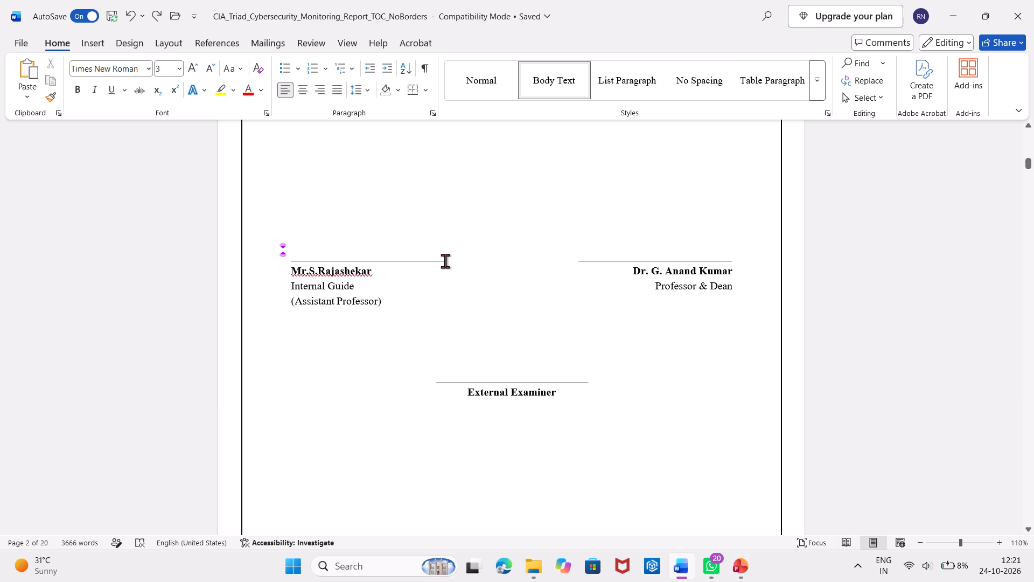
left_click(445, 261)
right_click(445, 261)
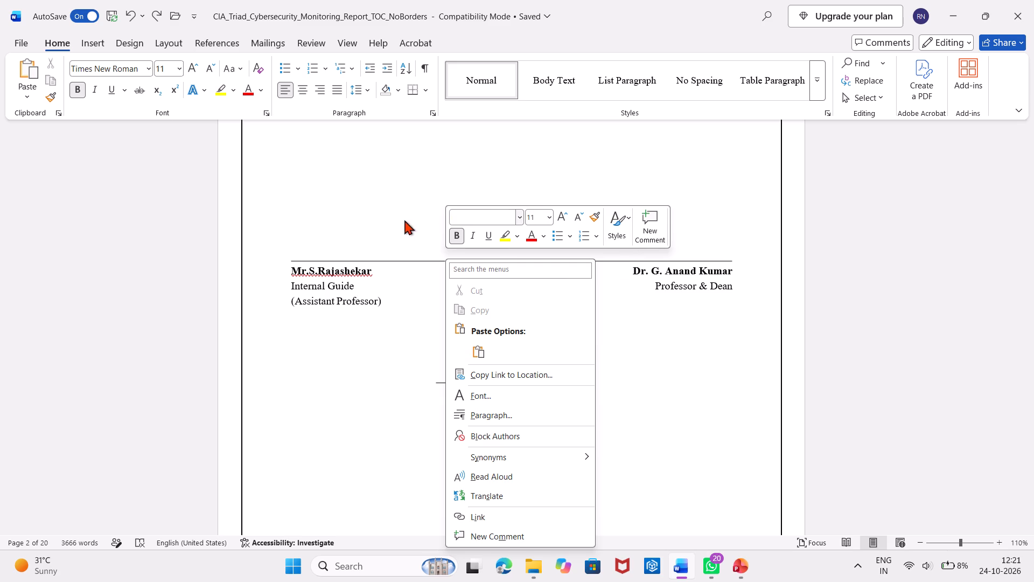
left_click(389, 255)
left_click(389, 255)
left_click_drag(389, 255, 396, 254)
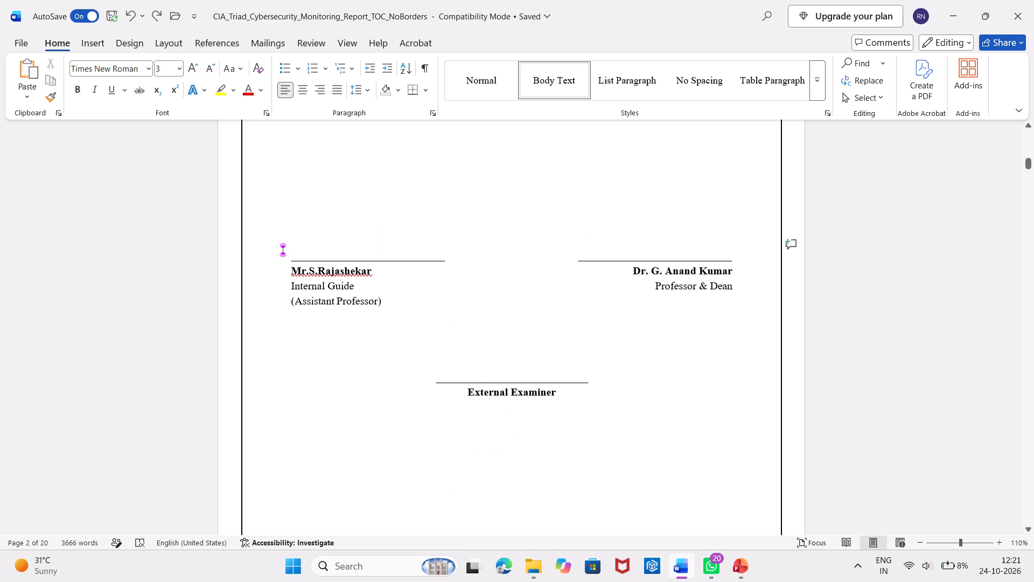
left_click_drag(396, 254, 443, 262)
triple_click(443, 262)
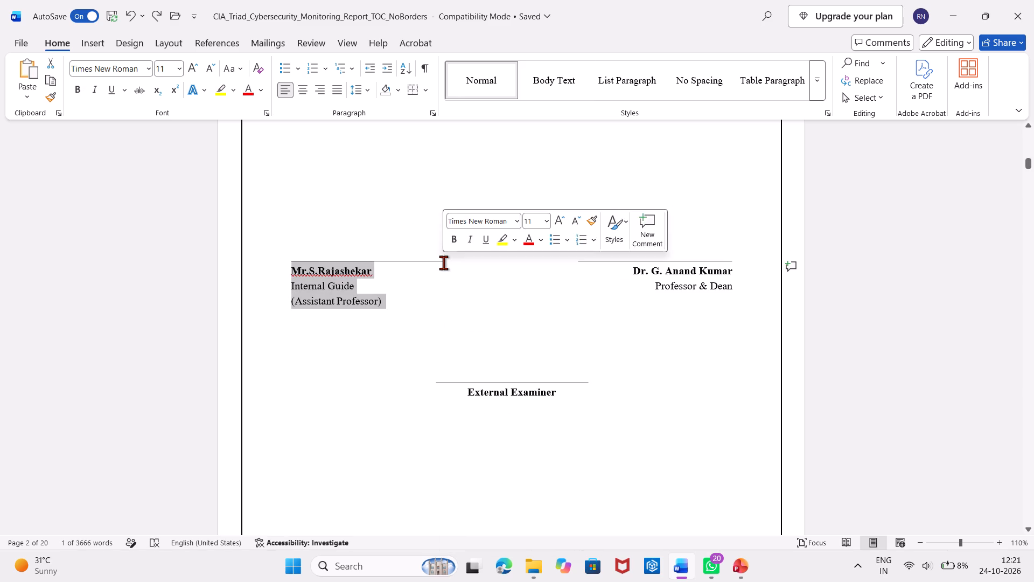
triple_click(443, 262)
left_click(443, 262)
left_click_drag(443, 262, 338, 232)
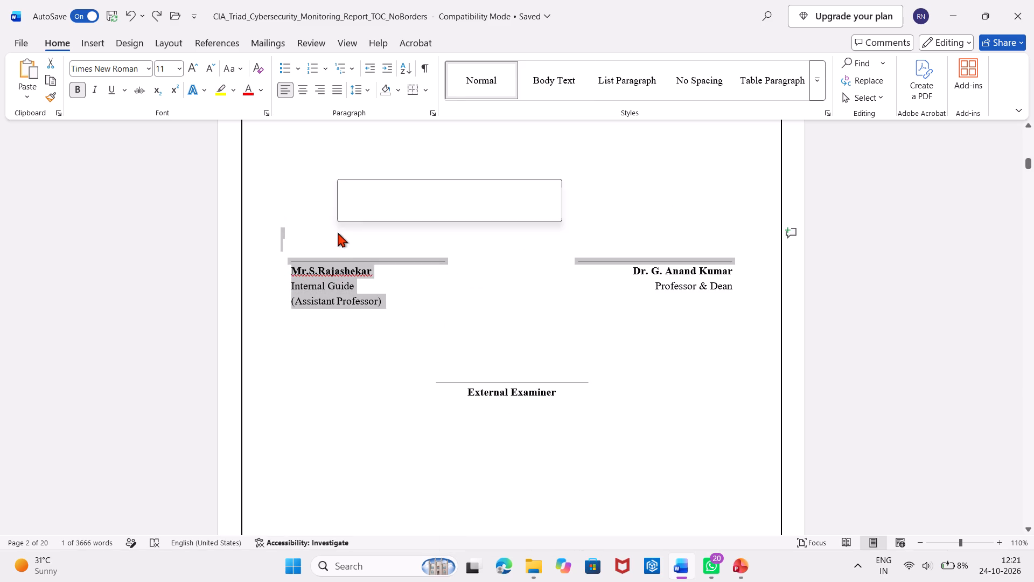
Insert two blank lines between the signature line and the Internal Guide's name.
left_click(338, 232)
left_click(289, 261)
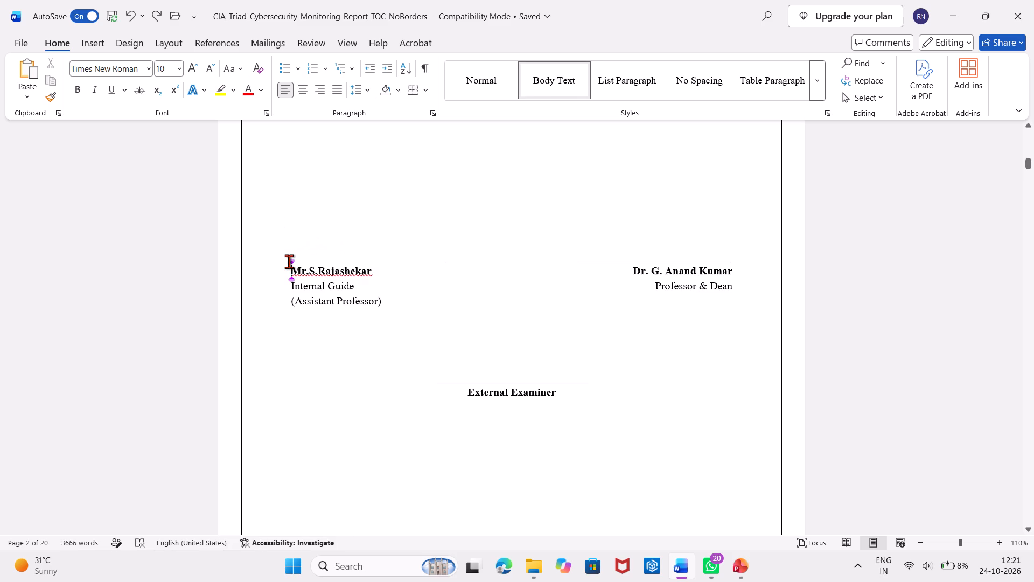
key("Return")
key("Return")
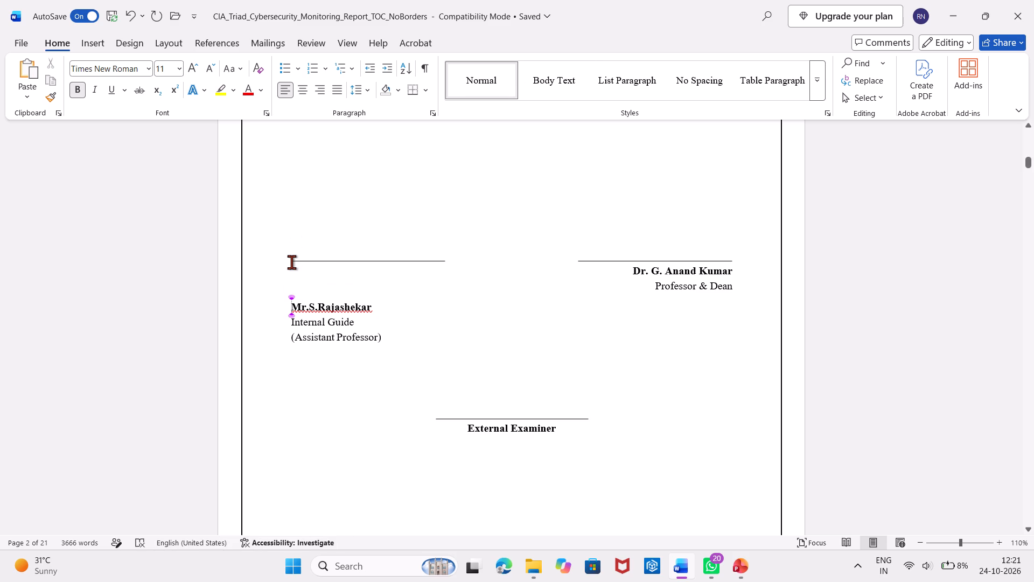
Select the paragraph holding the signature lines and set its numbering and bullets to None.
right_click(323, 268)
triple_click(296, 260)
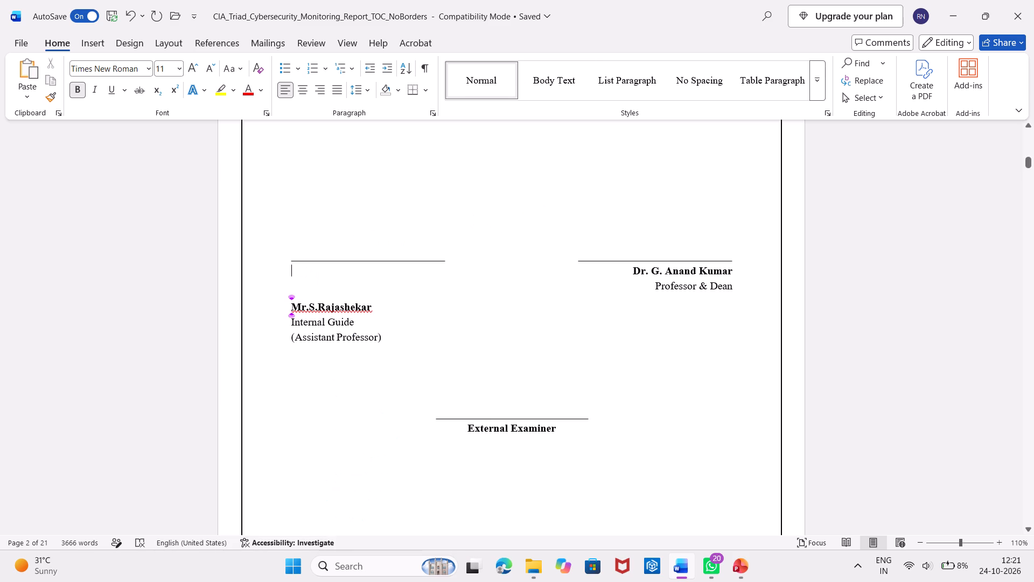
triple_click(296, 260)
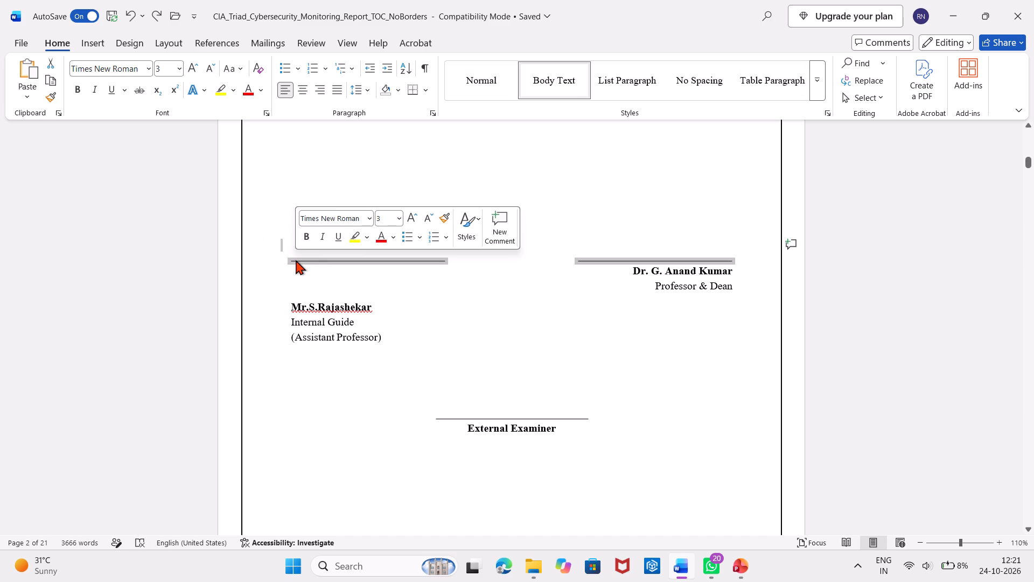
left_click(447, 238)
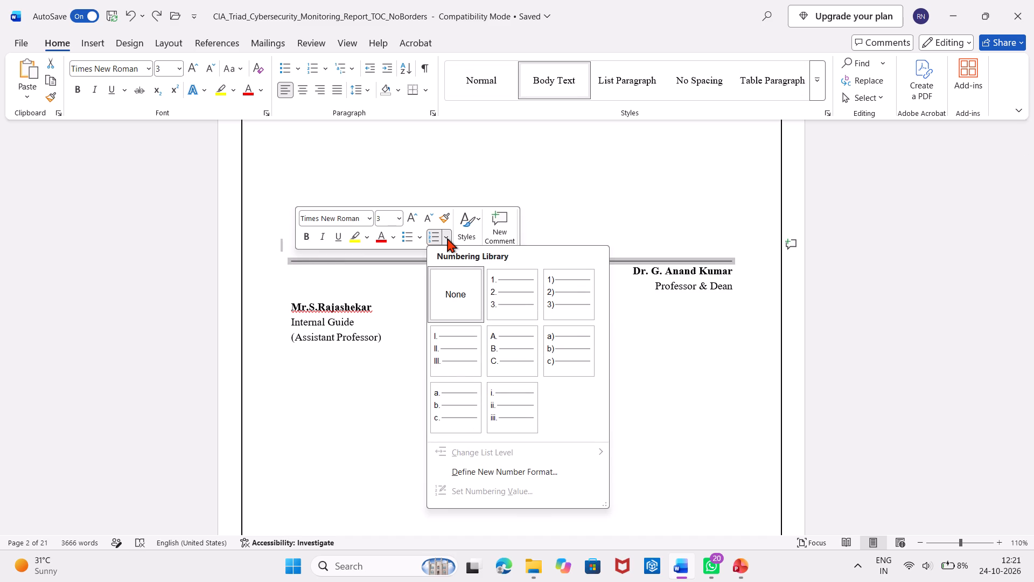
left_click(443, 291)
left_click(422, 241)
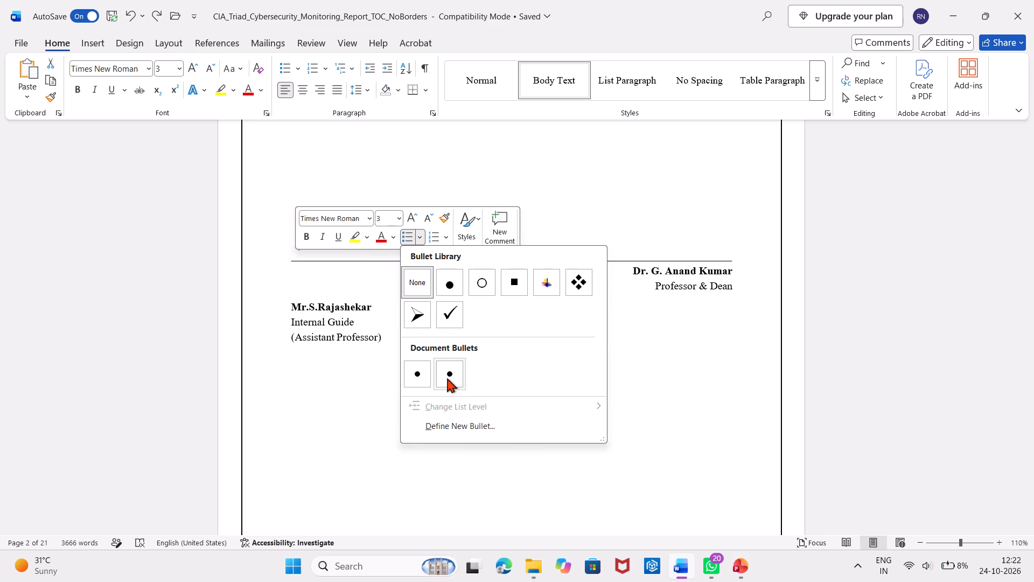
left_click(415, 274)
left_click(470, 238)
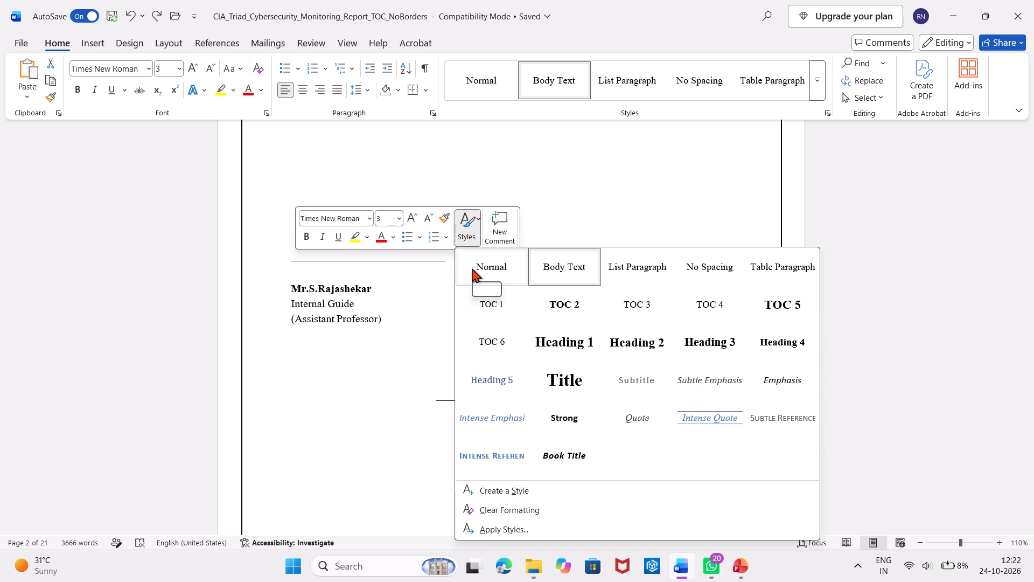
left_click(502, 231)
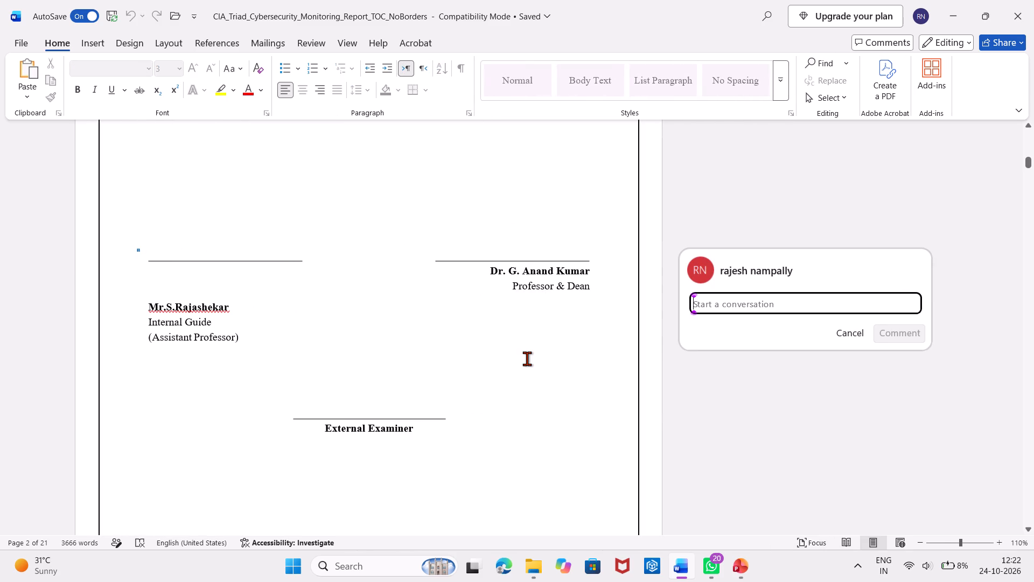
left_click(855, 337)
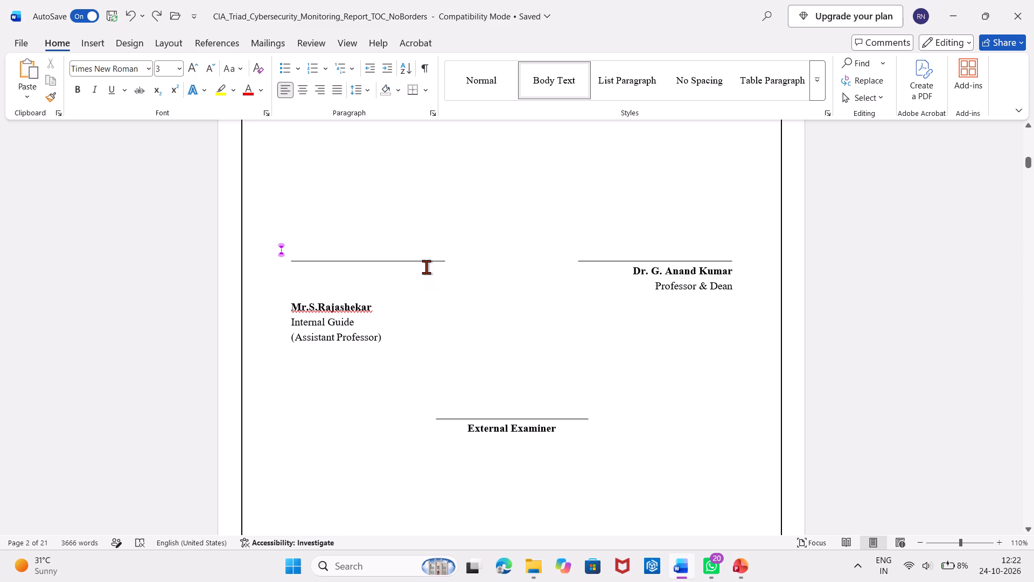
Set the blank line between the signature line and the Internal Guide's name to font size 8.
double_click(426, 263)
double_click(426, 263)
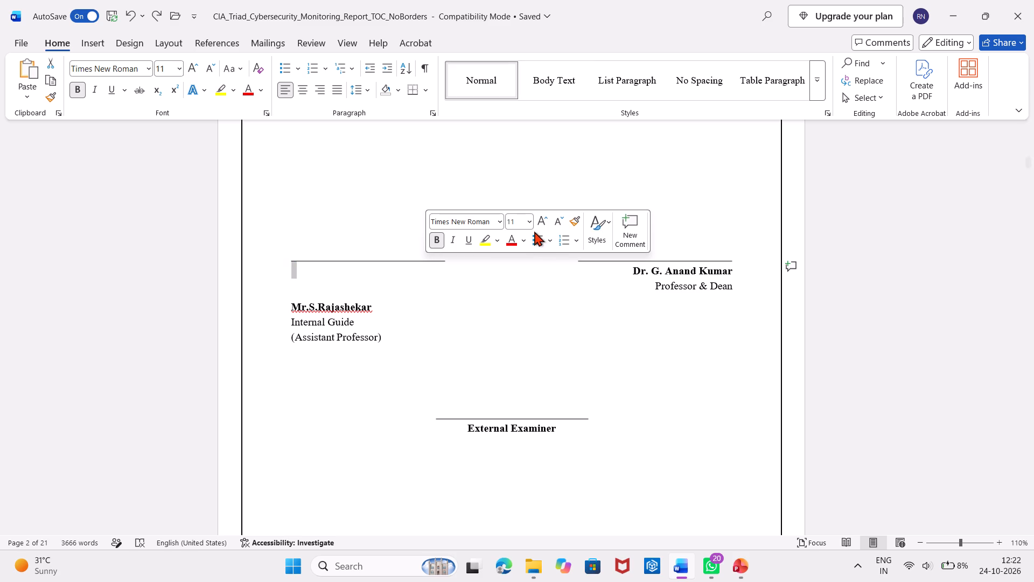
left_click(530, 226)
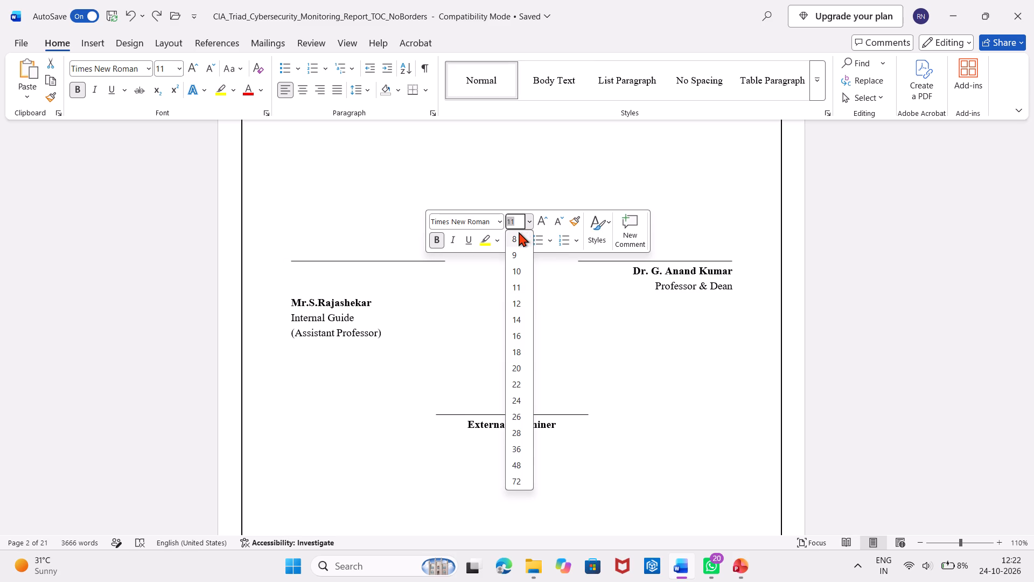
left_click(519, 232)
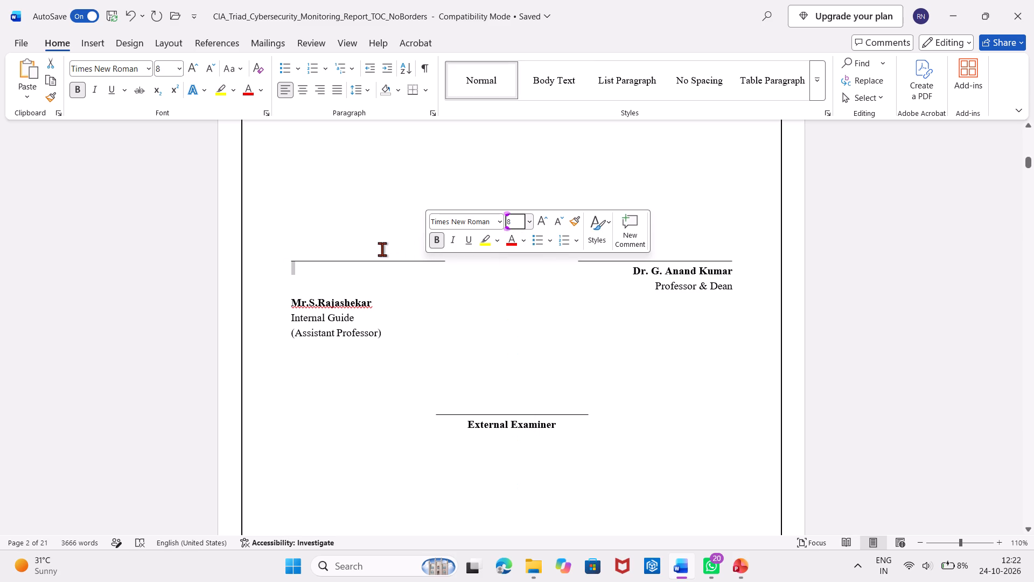
Move the selected blank line upward to the signature line above the Internal Guide's name.
left_click_drag(354, 266, 358, 256)
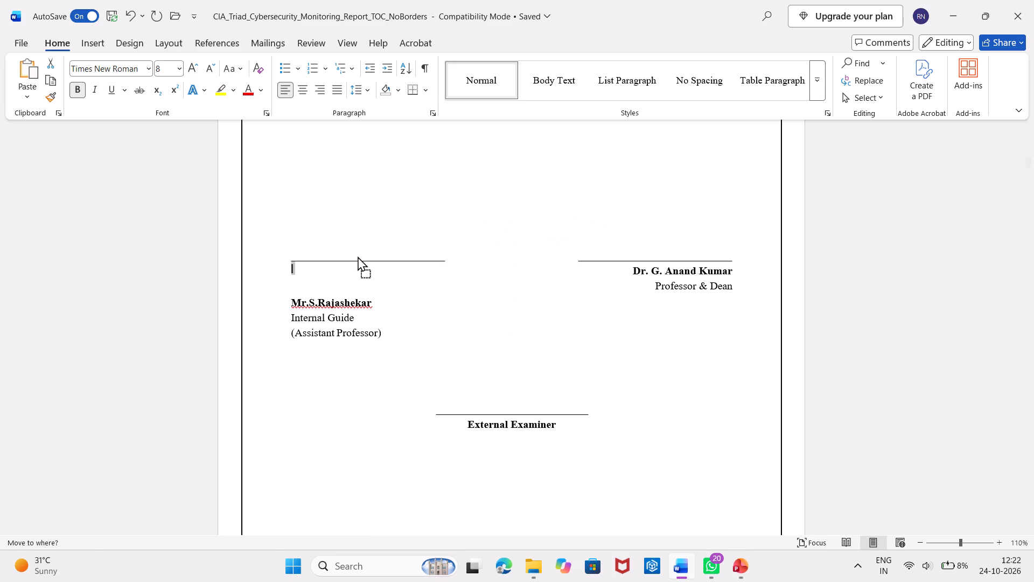
left_click_drag(358, 256, 359, 252)
left_click(359, 252)
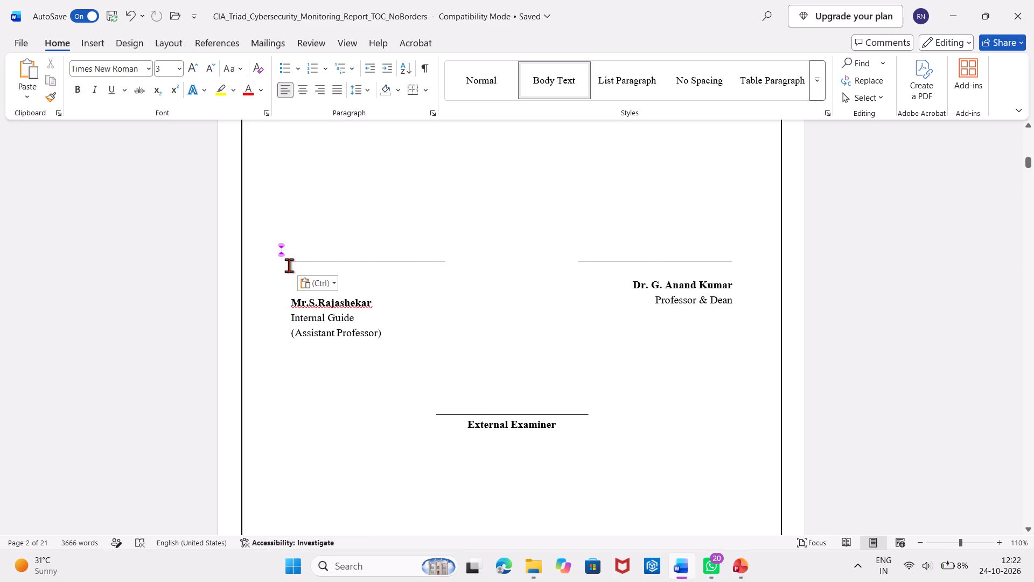
triple_click(289, 265)
left_click(289, 265)
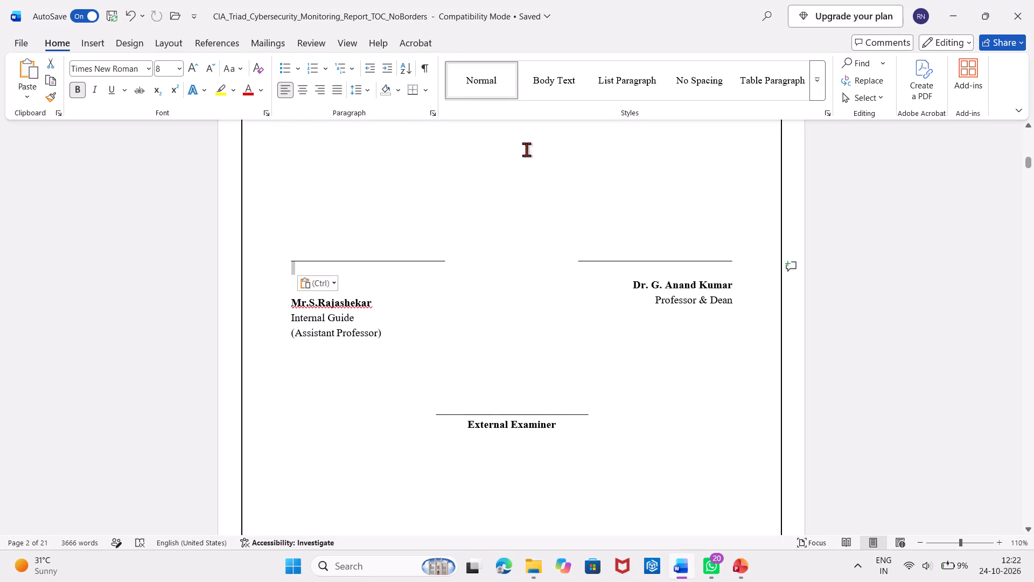
Select the paragraph holding both upper signature lines and set its text highlight to No Color.
triple_click(379, 253)
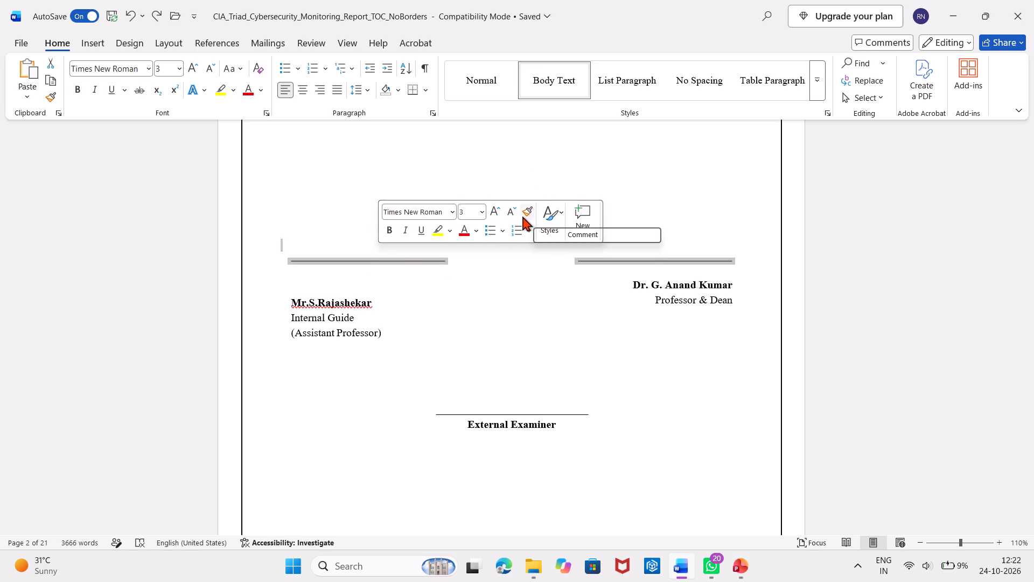
left_click(450, 230)
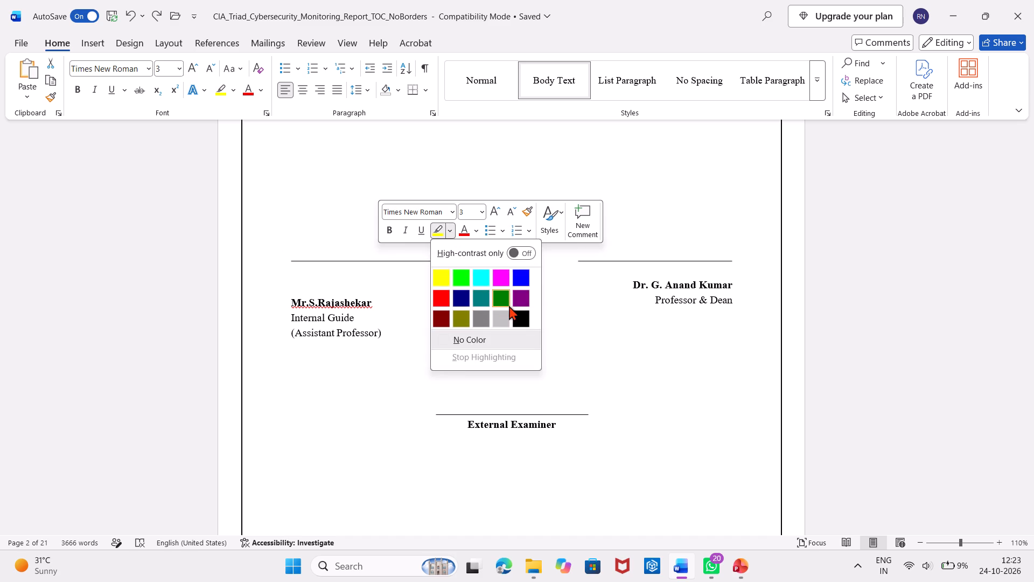
left_click(478, 342)
left_click(414, 273)
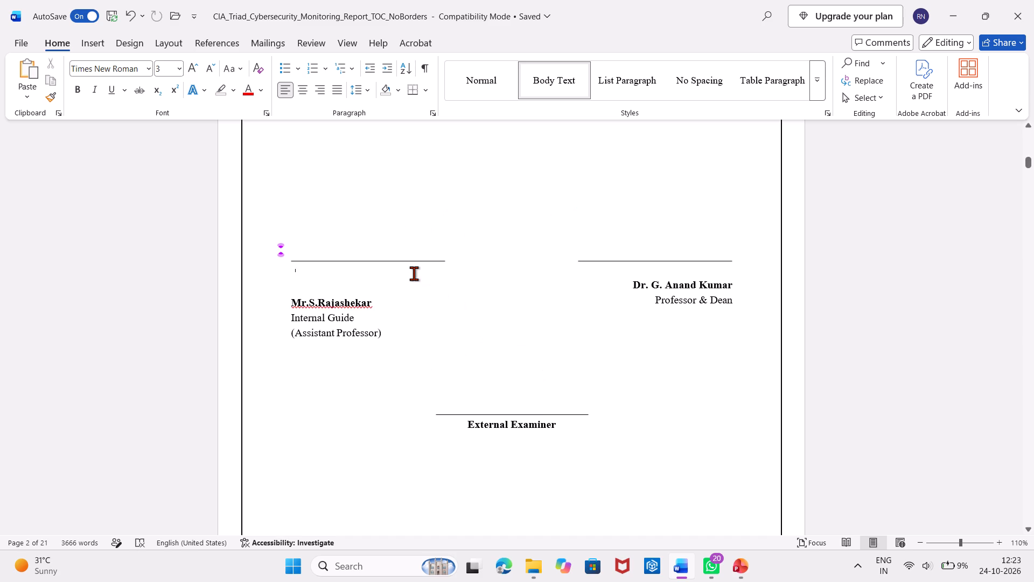
Select the paragraph holding the signature lines above the Internal Guide's and the Dean's names and delete it.
triple_click(400, 266)
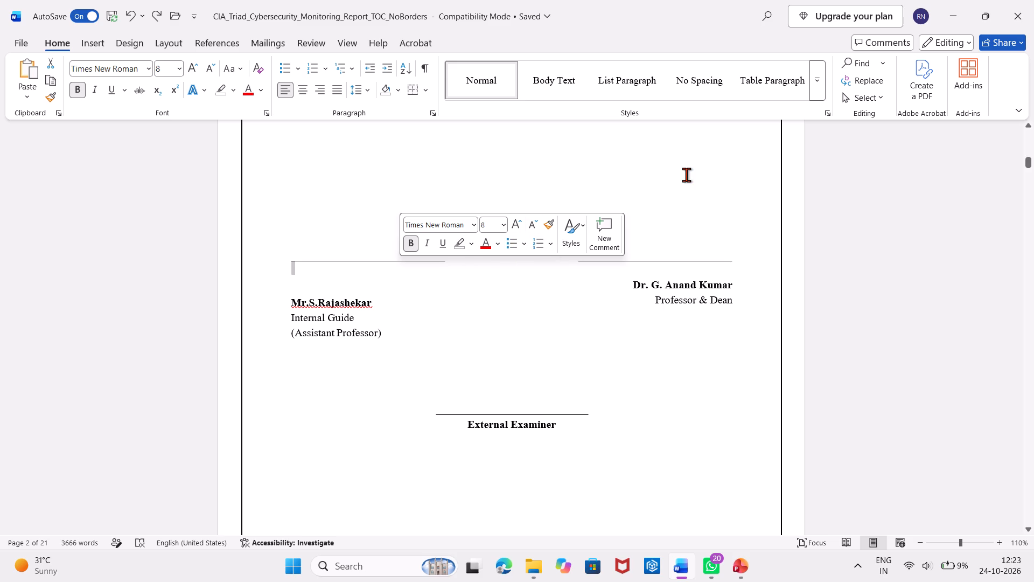
left_click(689, 255)
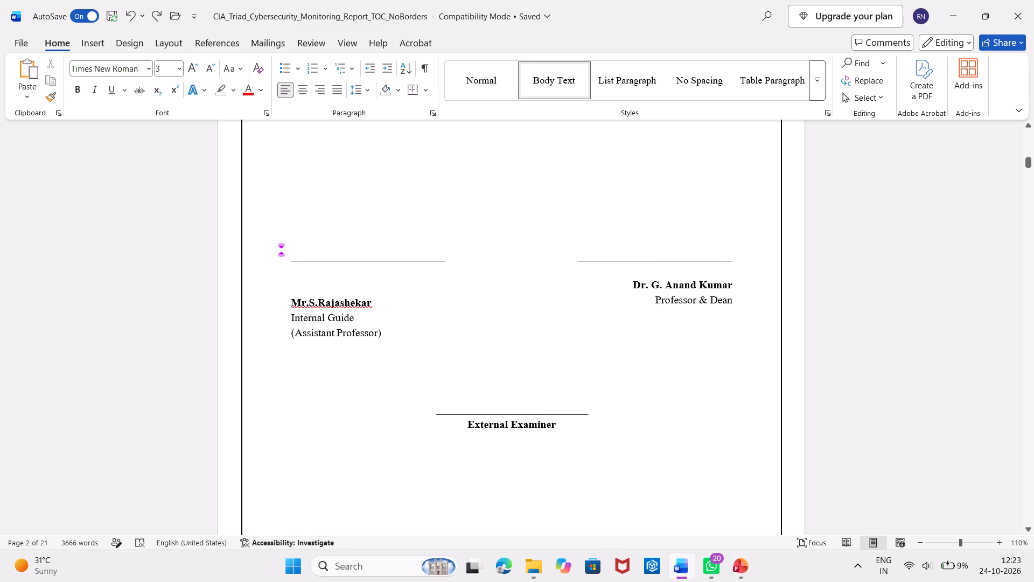
right_click(647, 264)
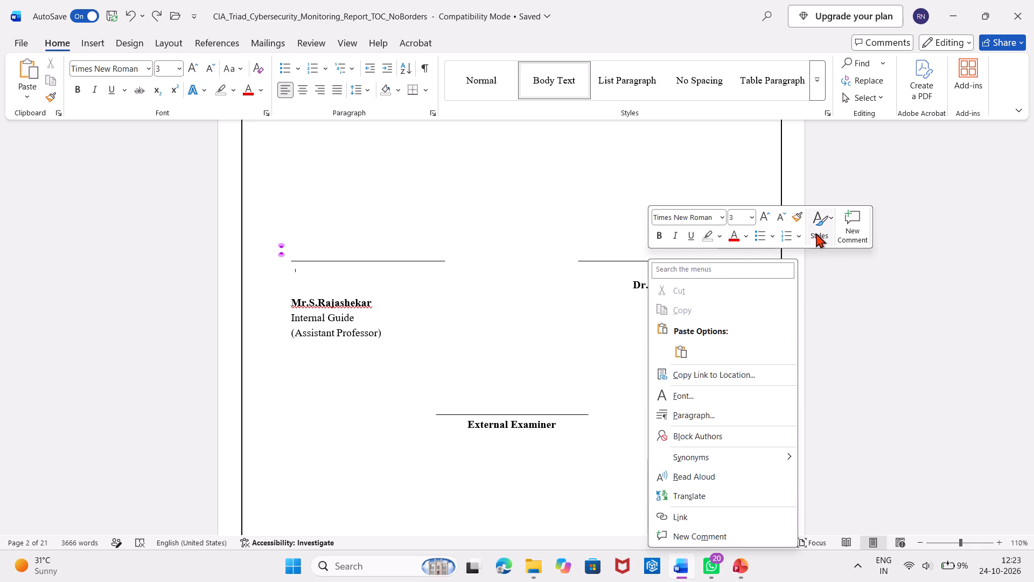
left_click(577, 334)
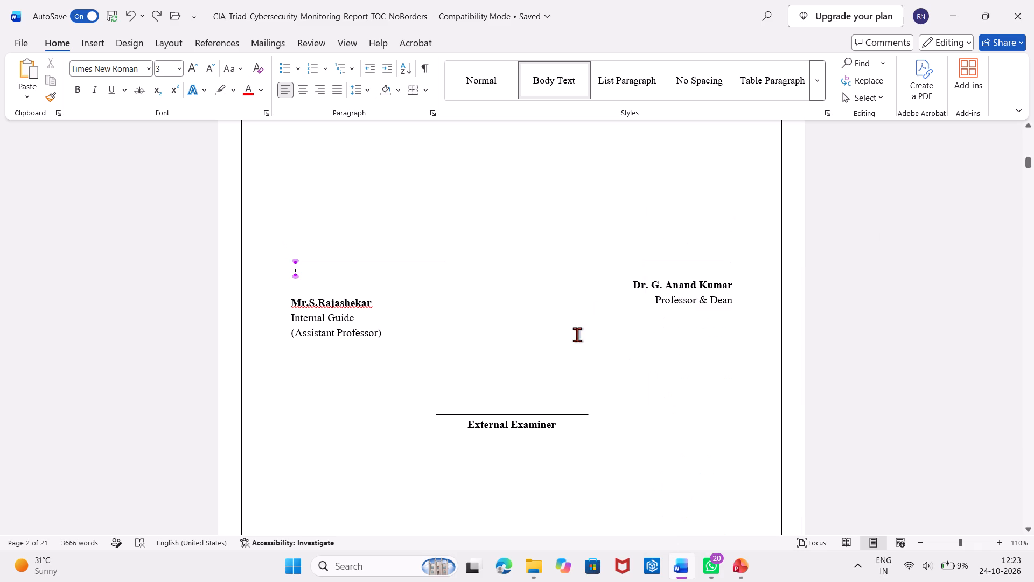
left_click(262, 257)
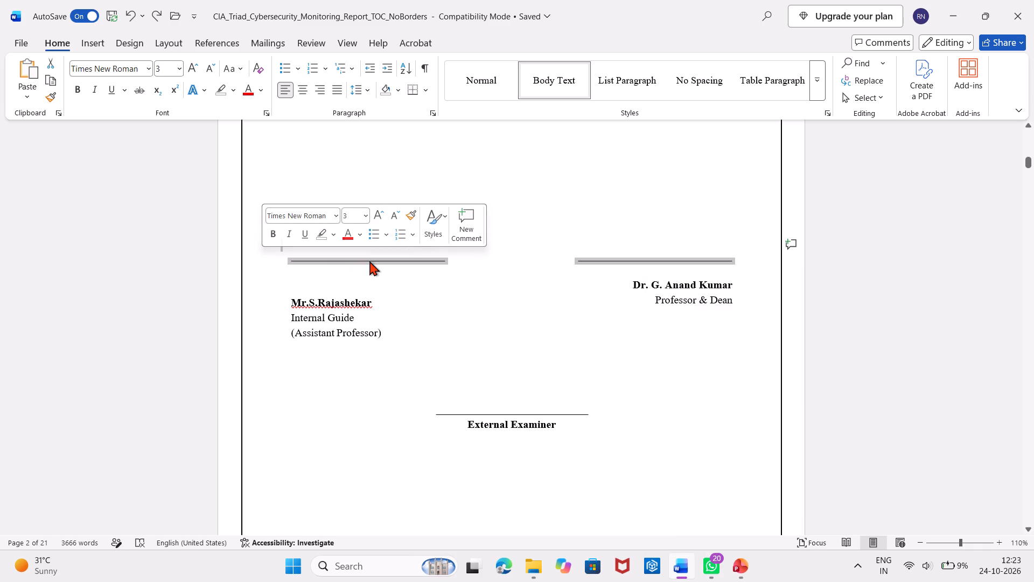
key("BackSpace")
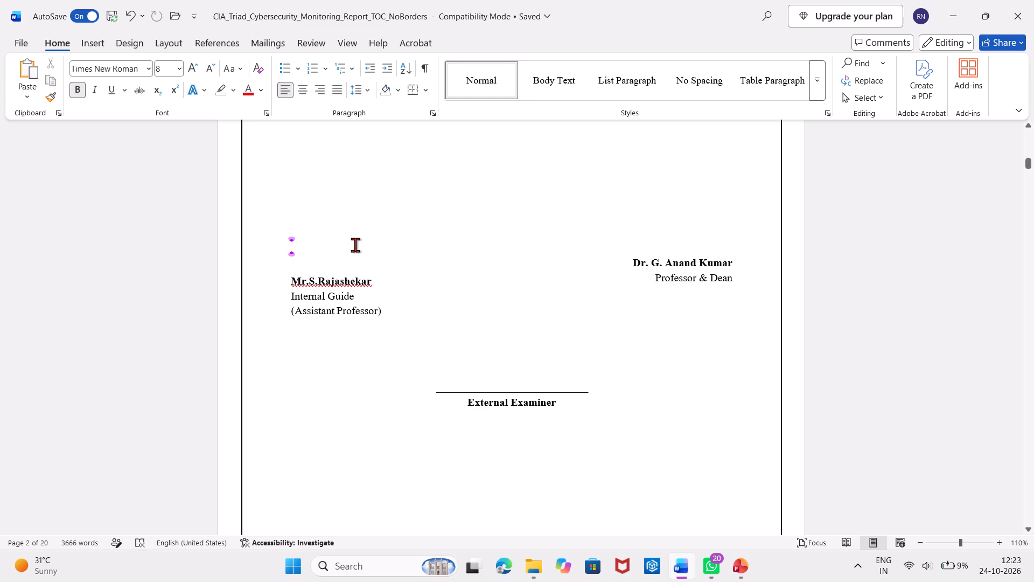
Delete the signature line above External Examiner.
double_click(429, 391)
double_click(429, 391)
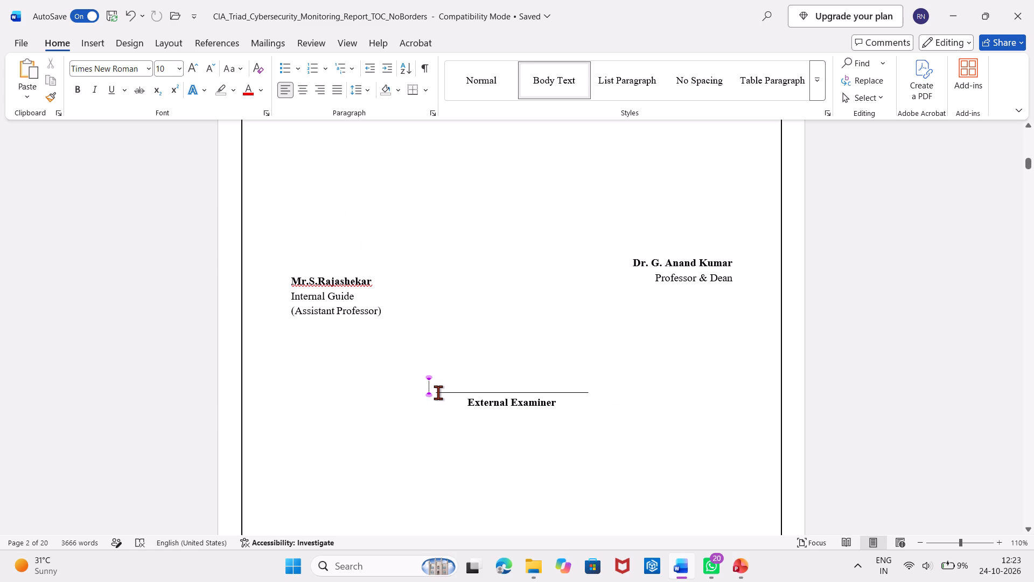
double_click(438, 392)
left_click(438, 392)
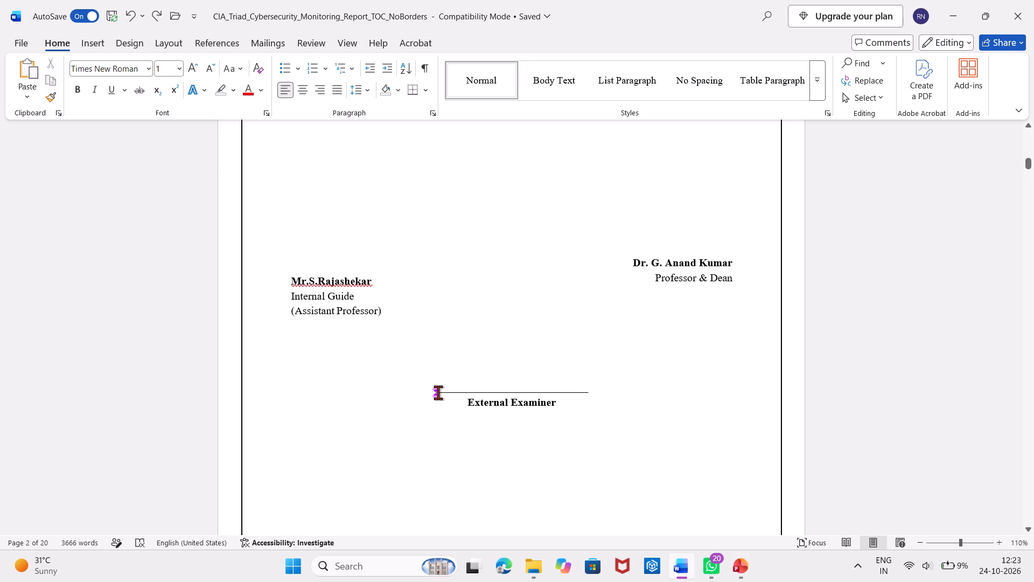
double_click(438, 392)
key("BackSpace")
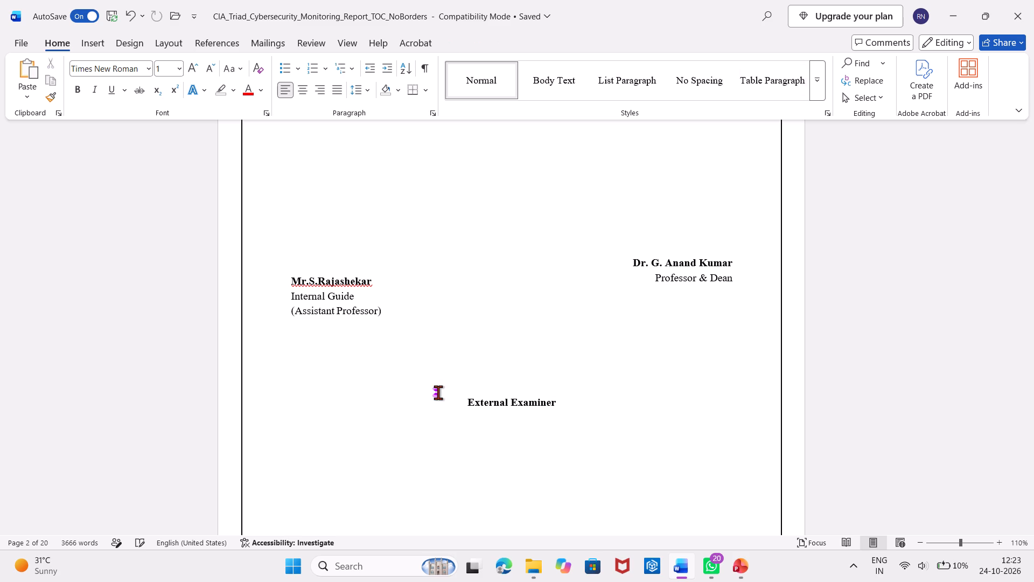
Remove the indent and blank line before the Internal Guide's name, bringing it level with the Dean's name.
left_click(289, 279)
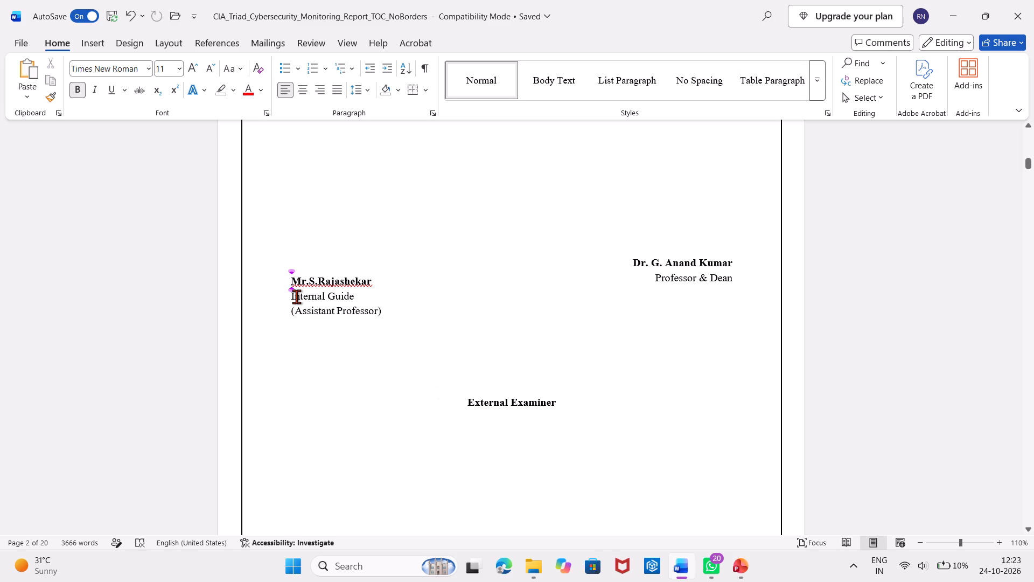
key("BackSpace")
key("BackSpace")
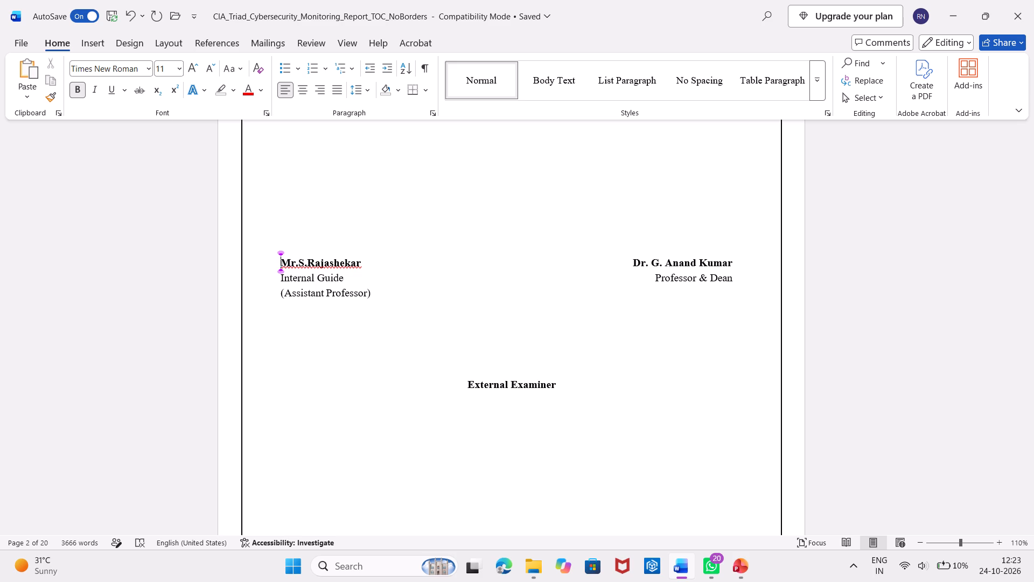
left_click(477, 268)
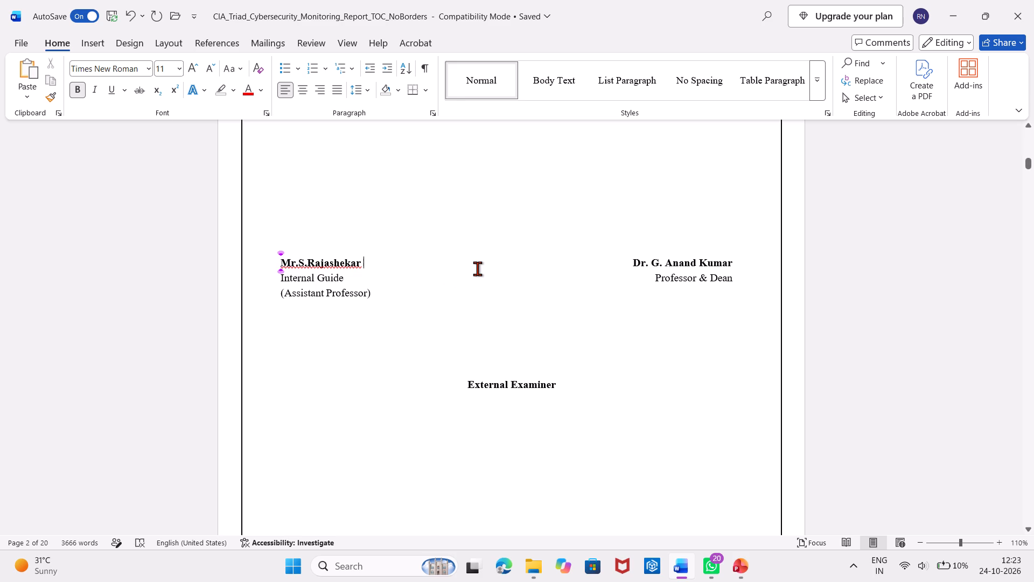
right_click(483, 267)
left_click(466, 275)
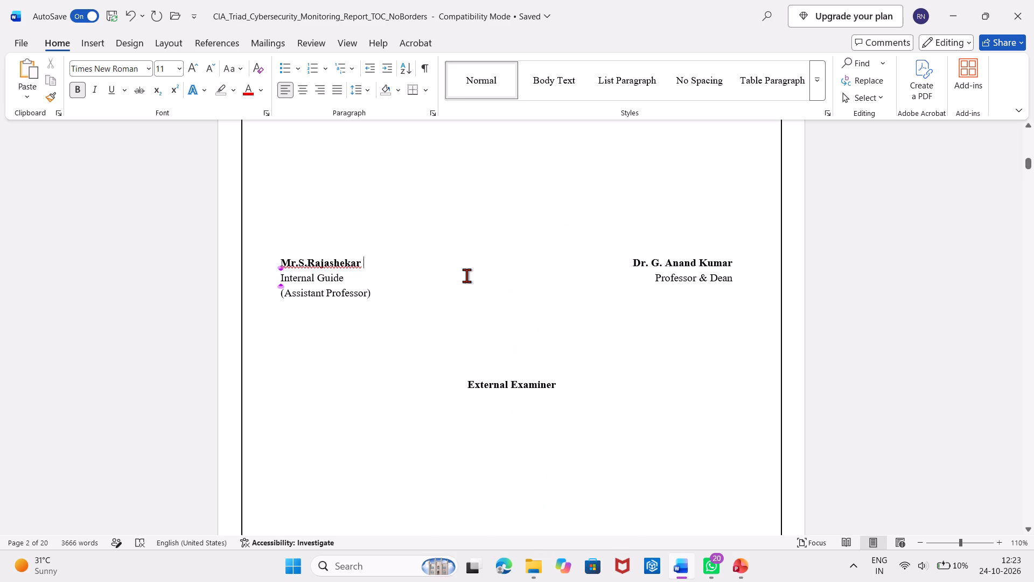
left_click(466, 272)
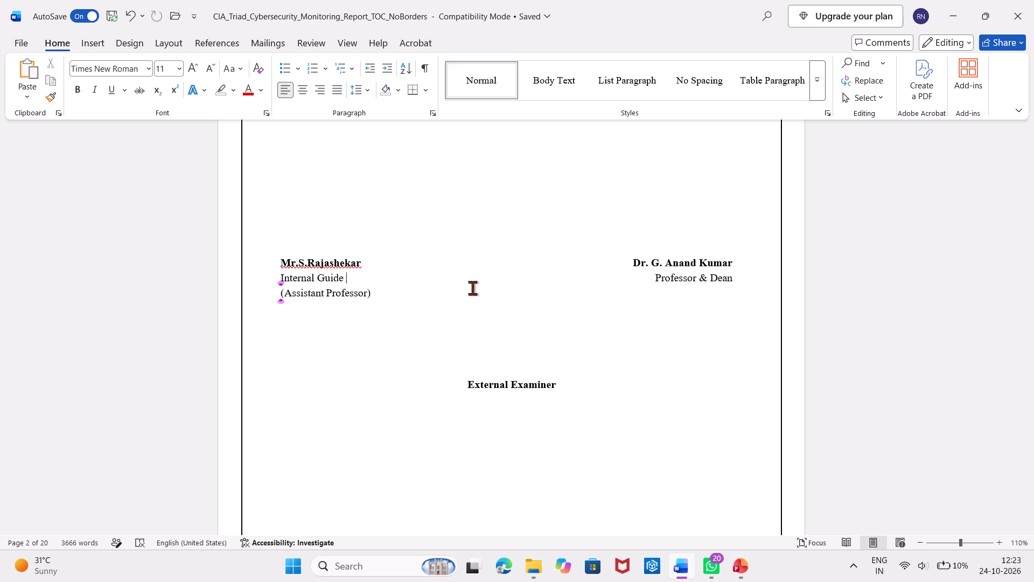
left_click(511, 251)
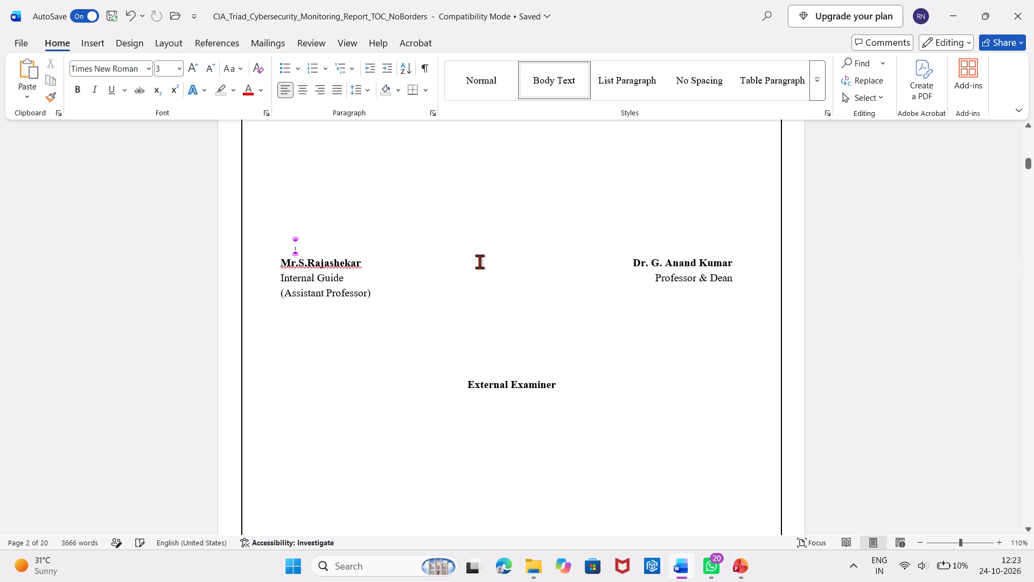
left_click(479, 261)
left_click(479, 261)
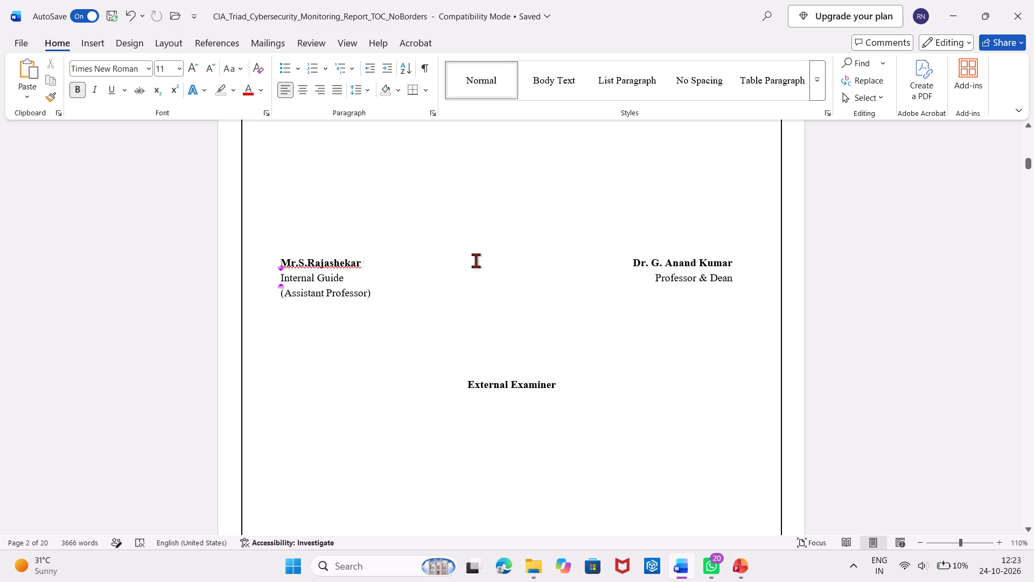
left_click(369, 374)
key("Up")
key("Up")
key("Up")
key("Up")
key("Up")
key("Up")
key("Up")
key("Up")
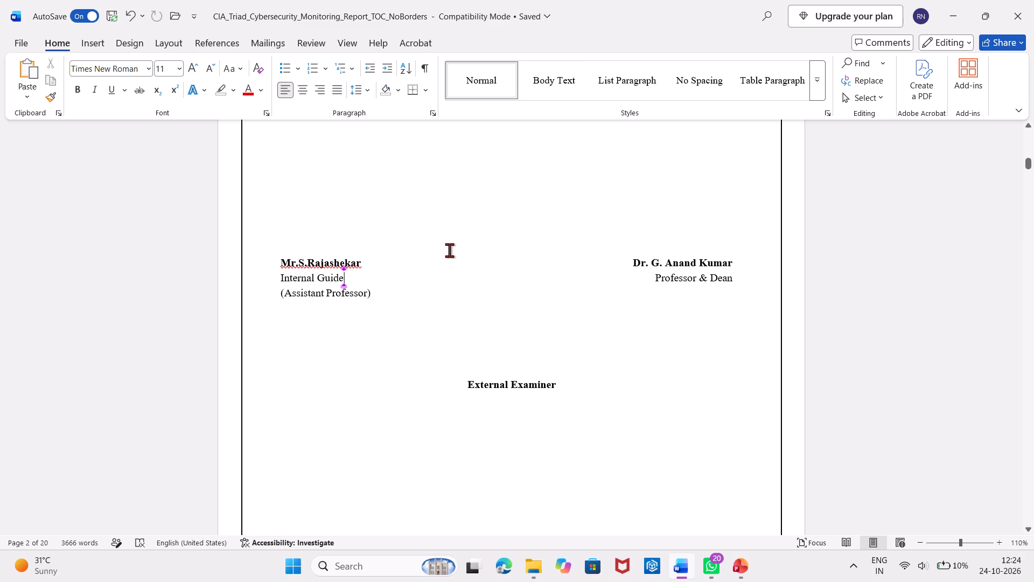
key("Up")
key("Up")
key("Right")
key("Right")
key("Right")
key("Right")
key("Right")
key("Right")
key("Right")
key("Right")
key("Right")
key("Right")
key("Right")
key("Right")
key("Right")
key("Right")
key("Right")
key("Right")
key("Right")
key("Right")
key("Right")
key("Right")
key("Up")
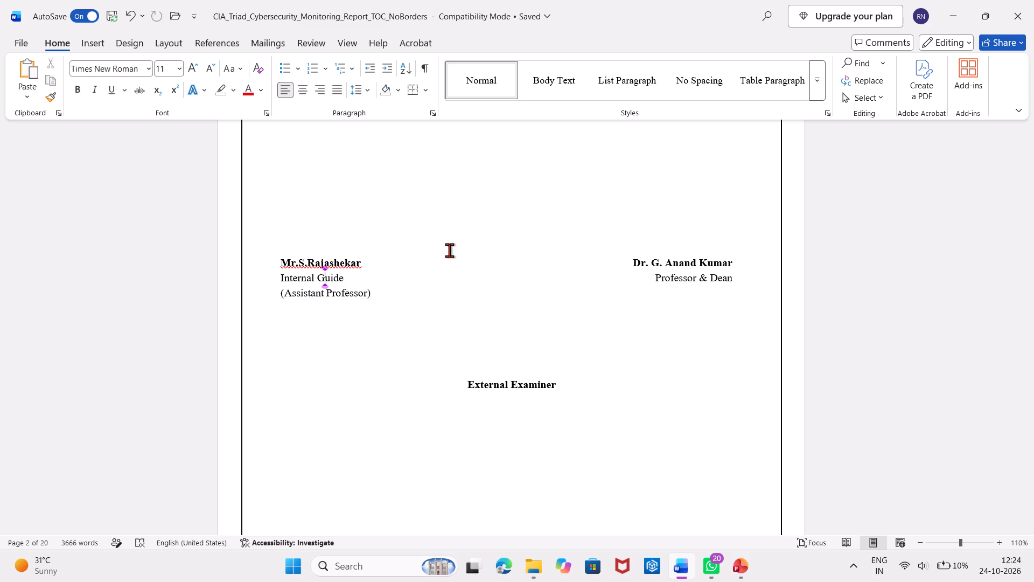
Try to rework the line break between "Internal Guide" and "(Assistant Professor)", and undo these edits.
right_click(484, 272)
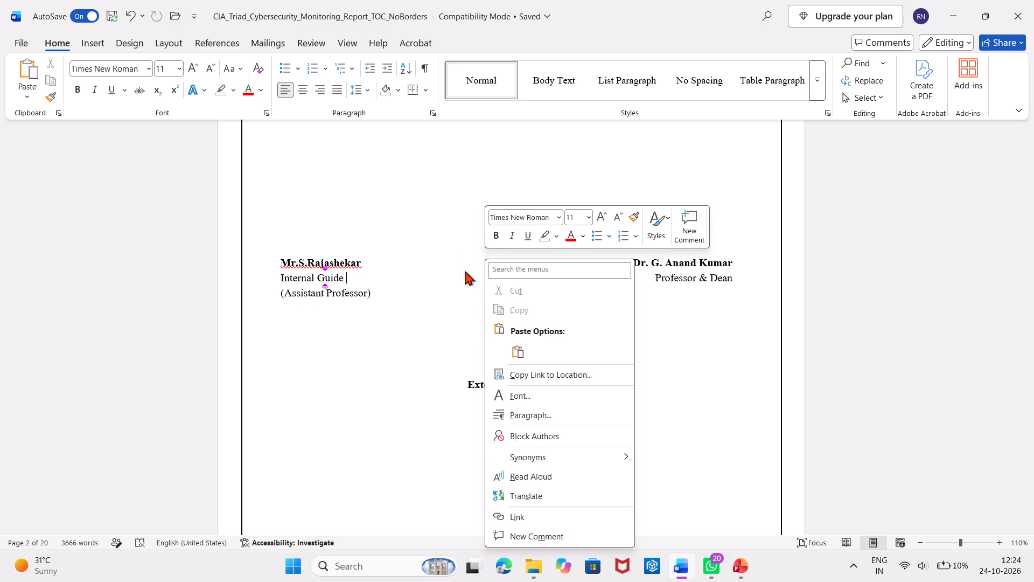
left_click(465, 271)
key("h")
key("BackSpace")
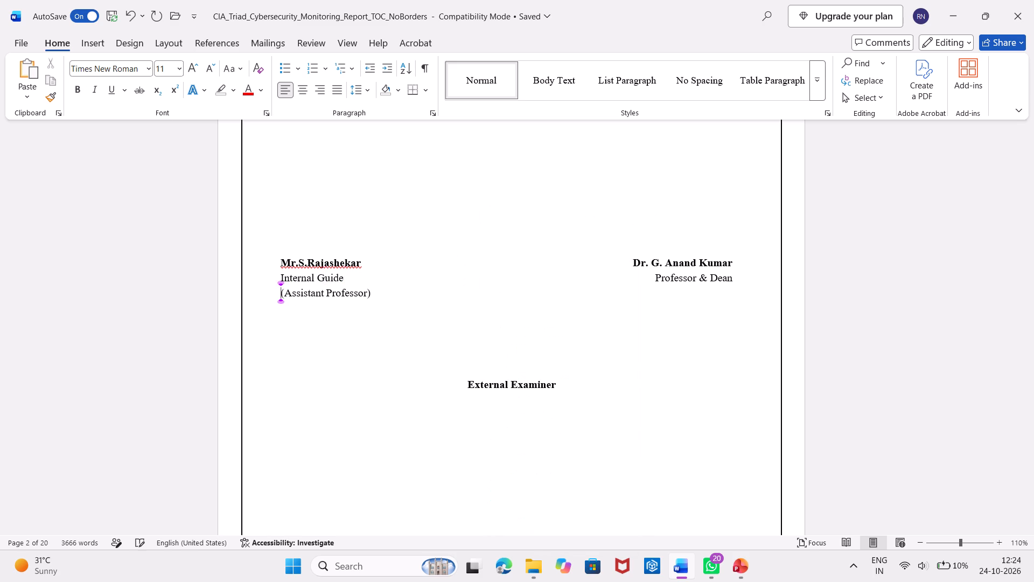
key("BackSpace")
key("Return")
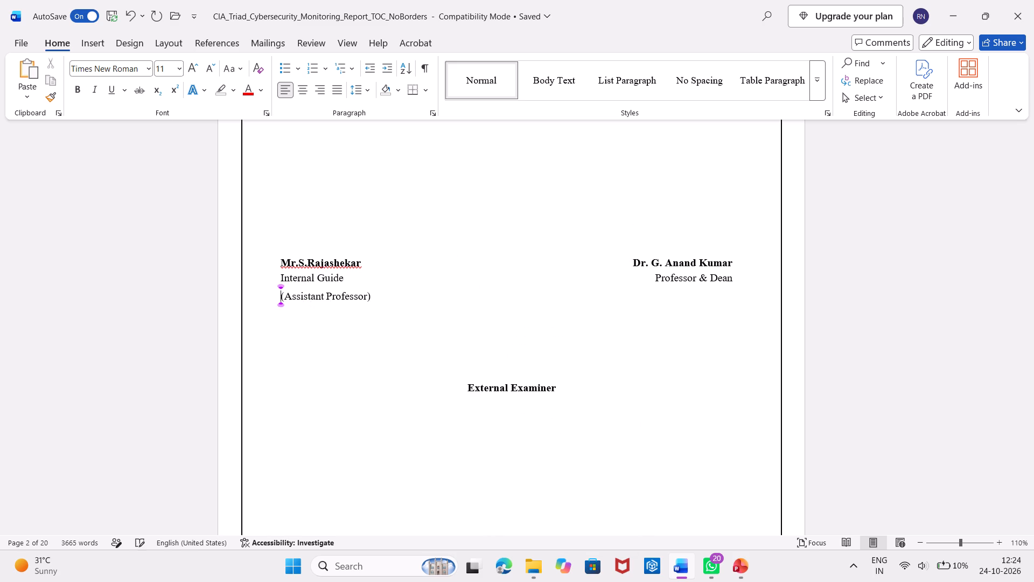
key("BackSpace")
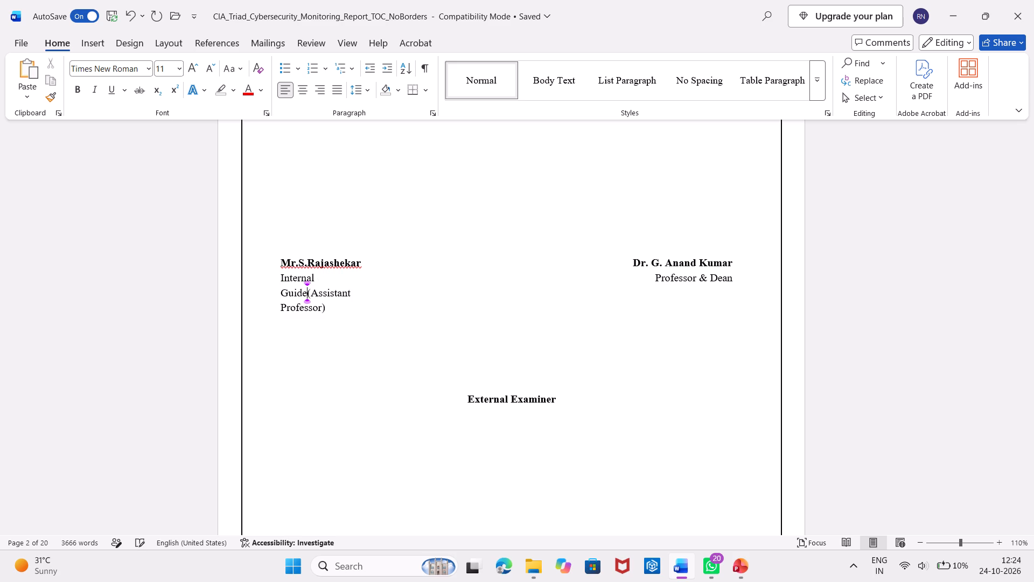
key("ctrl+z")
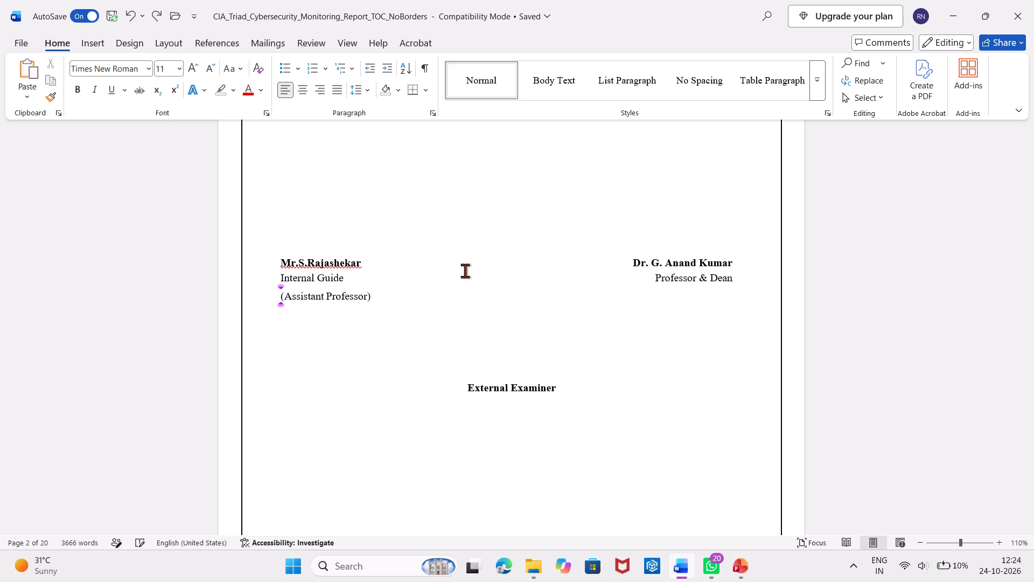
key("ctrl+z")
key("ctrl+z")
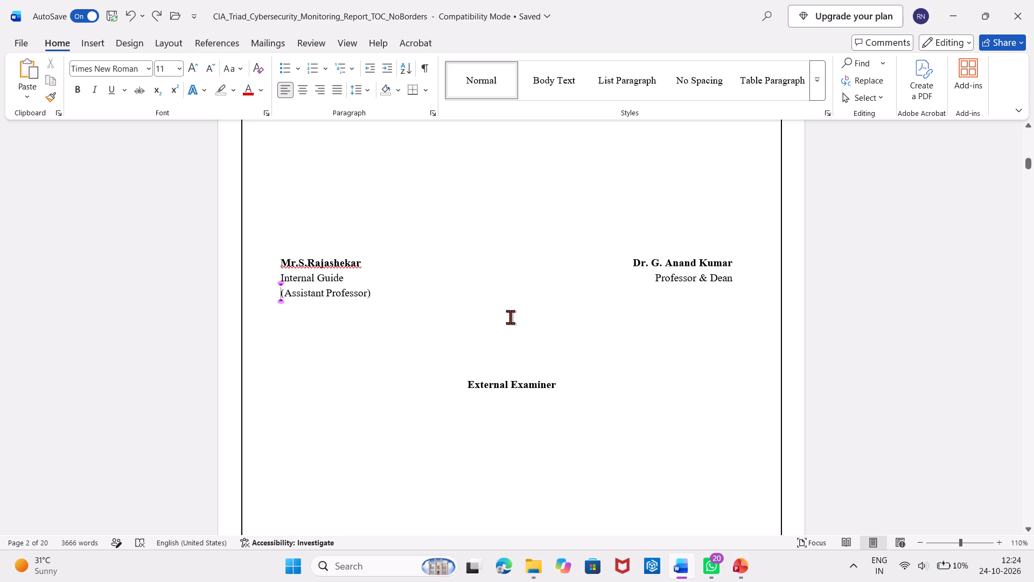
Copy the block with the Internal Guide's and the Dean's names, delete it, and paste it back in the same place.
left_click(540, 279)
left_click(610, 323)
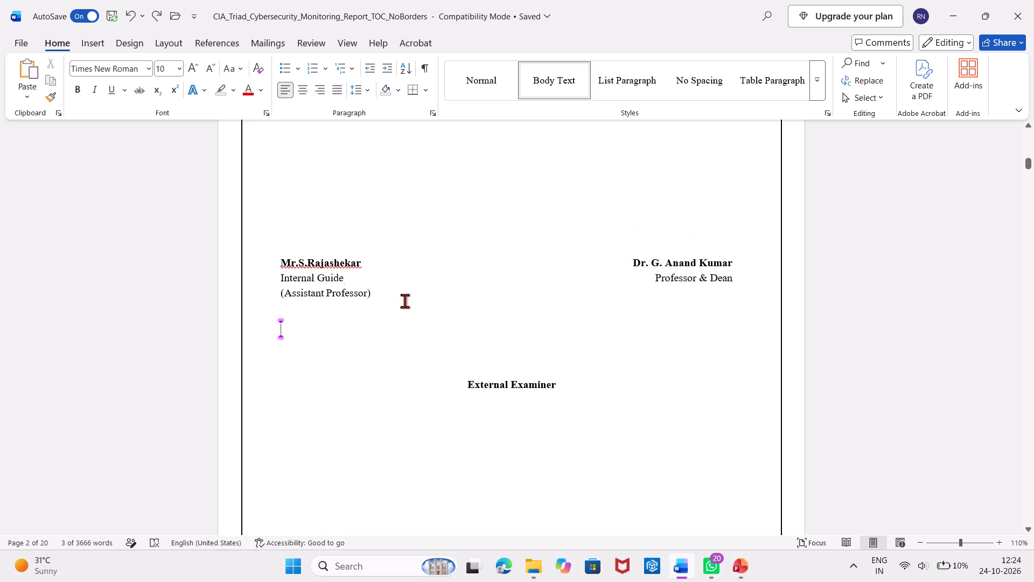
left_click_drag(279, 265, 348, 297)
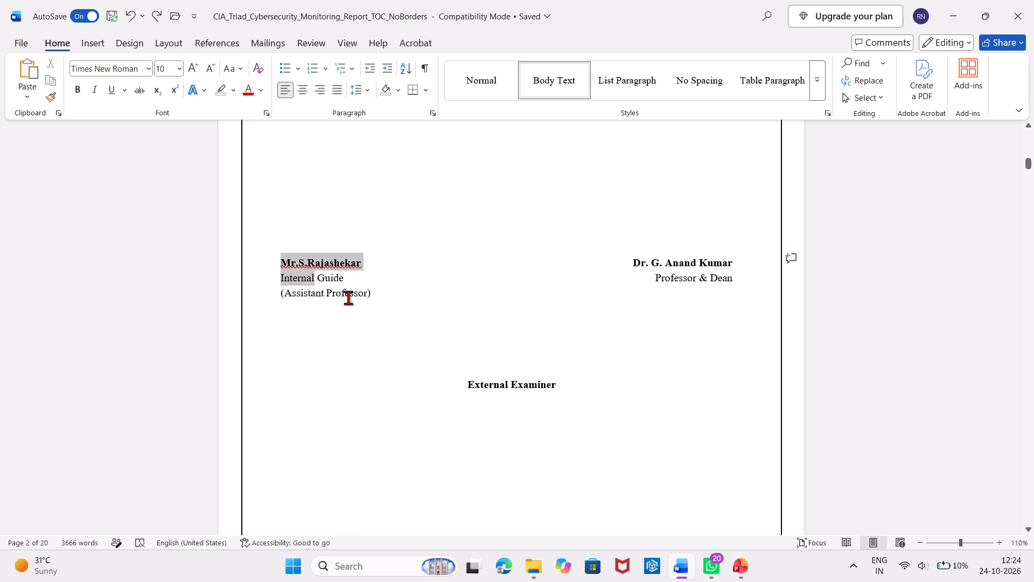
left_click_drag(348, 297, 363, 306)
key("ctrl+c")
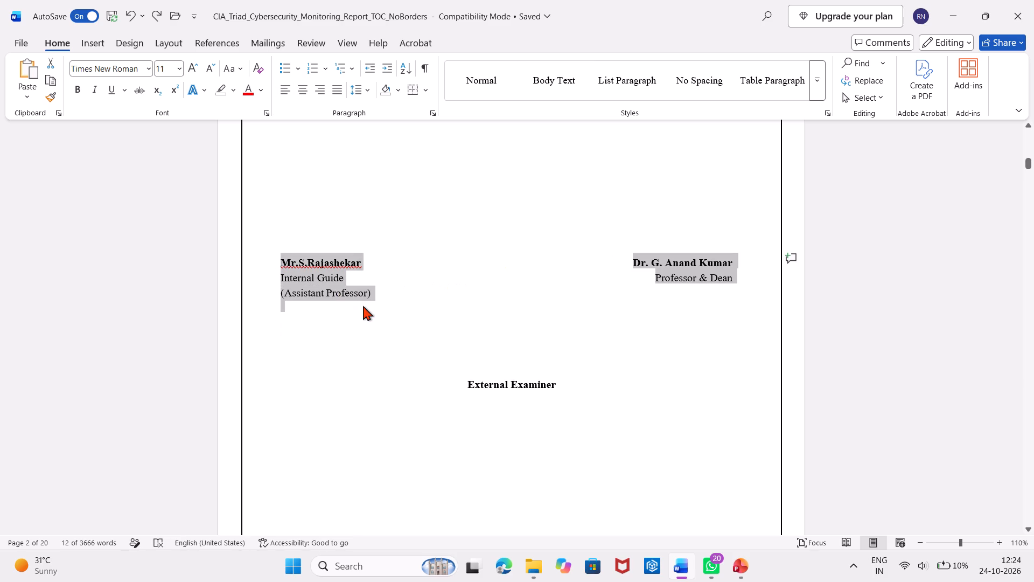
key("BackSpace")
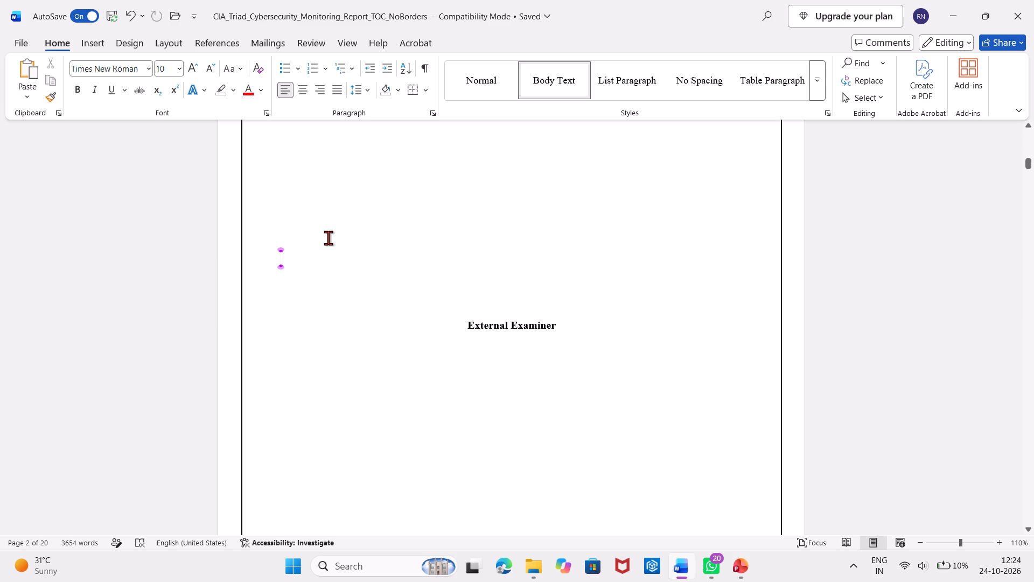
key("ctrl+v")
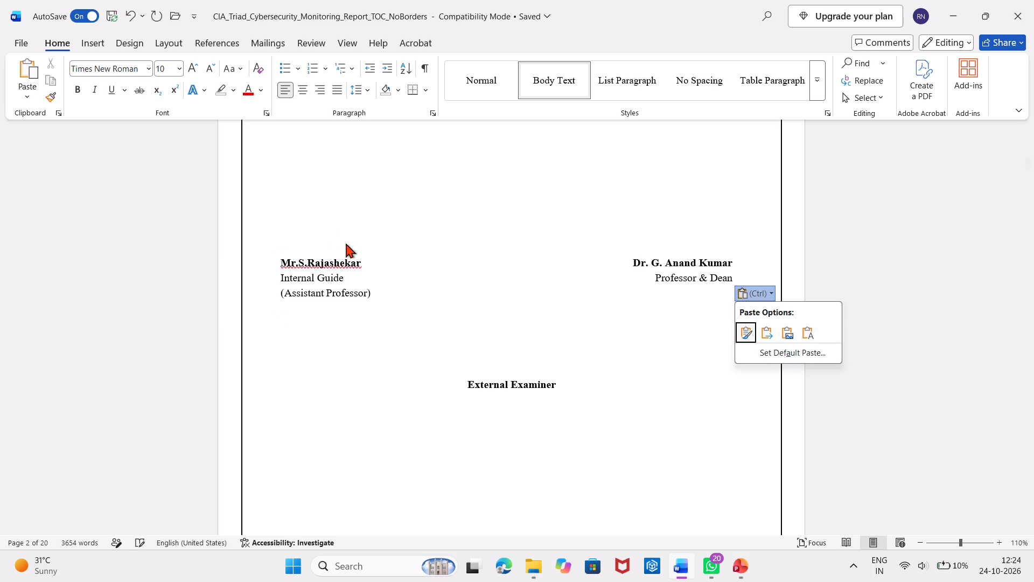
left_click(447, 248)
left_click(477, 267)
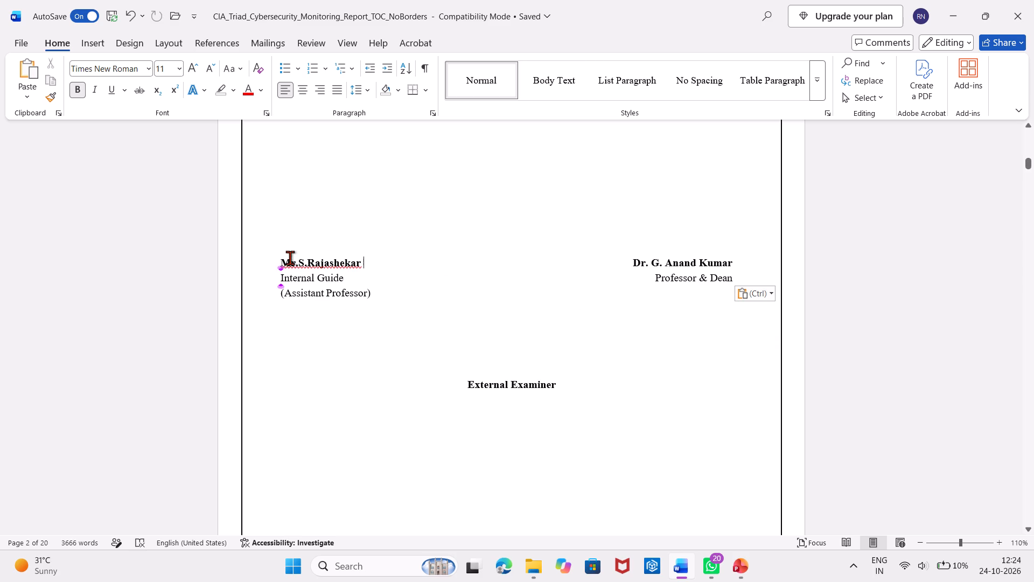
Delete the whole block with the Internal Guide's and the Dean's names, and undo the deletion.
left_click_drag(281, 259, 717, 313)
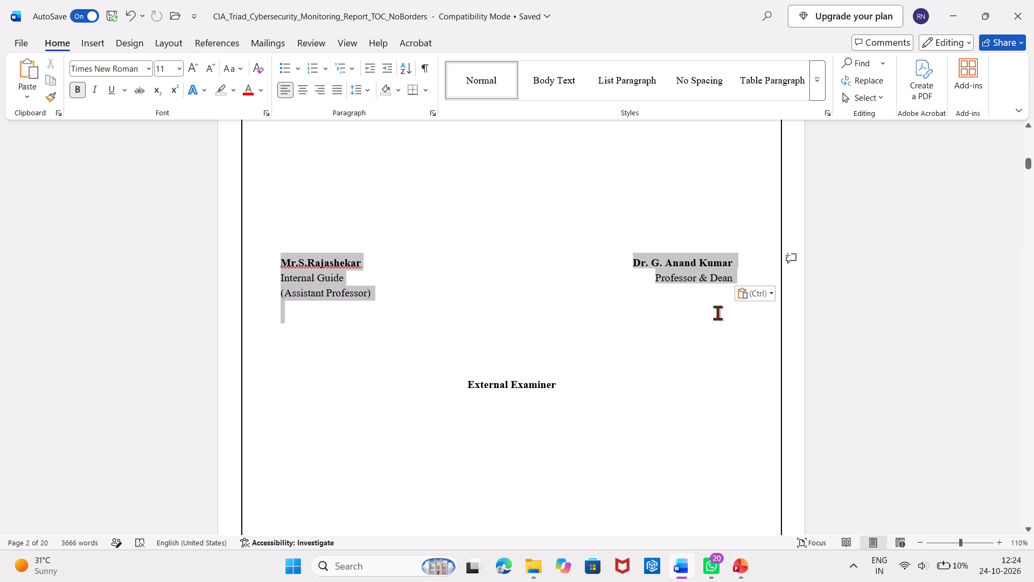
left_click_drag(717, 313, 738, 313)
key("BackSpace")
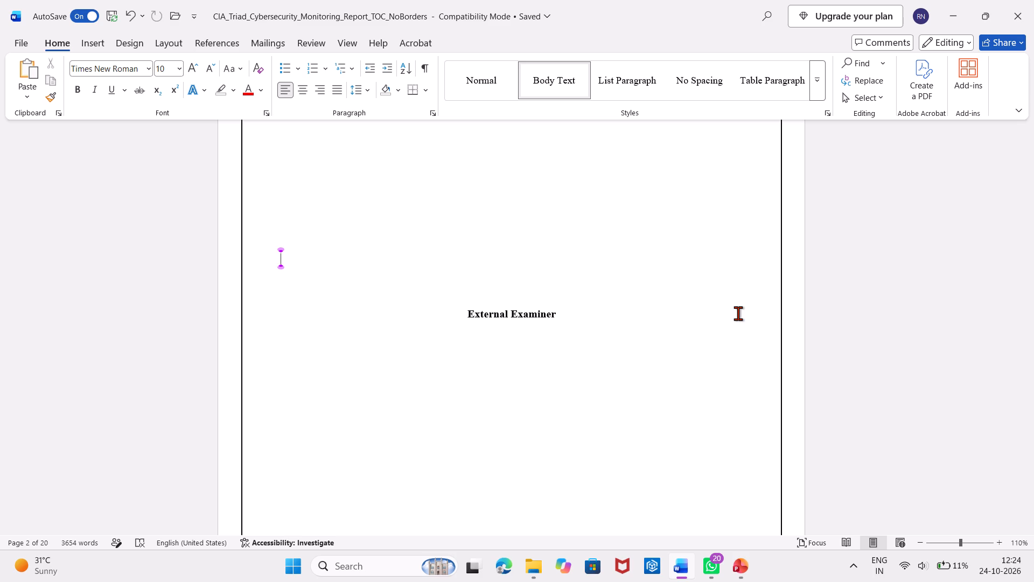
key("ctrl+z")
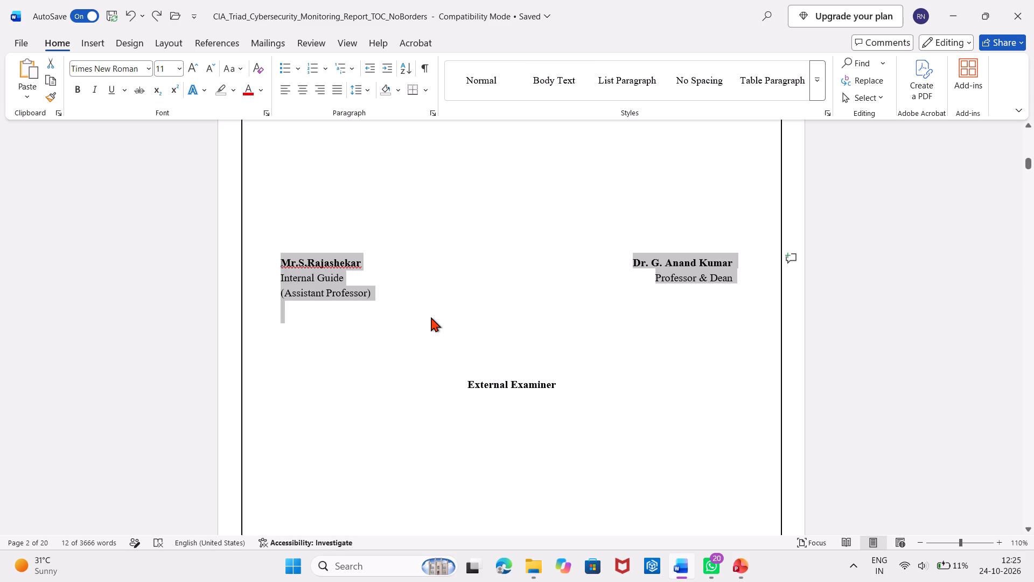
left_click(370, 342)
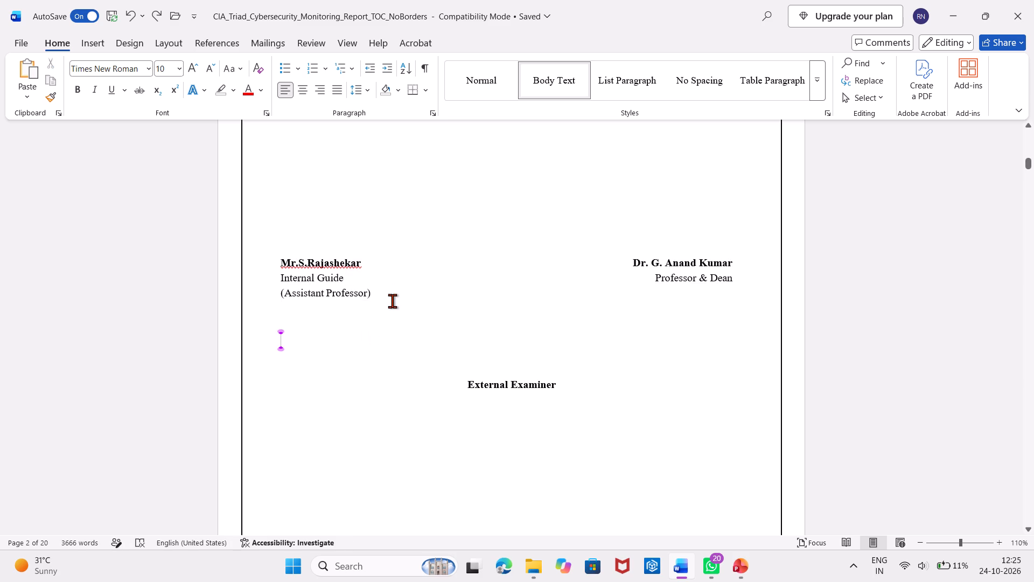
Add a run of 15 spaces after the Internal Guide's name.
left_click(499, 258)
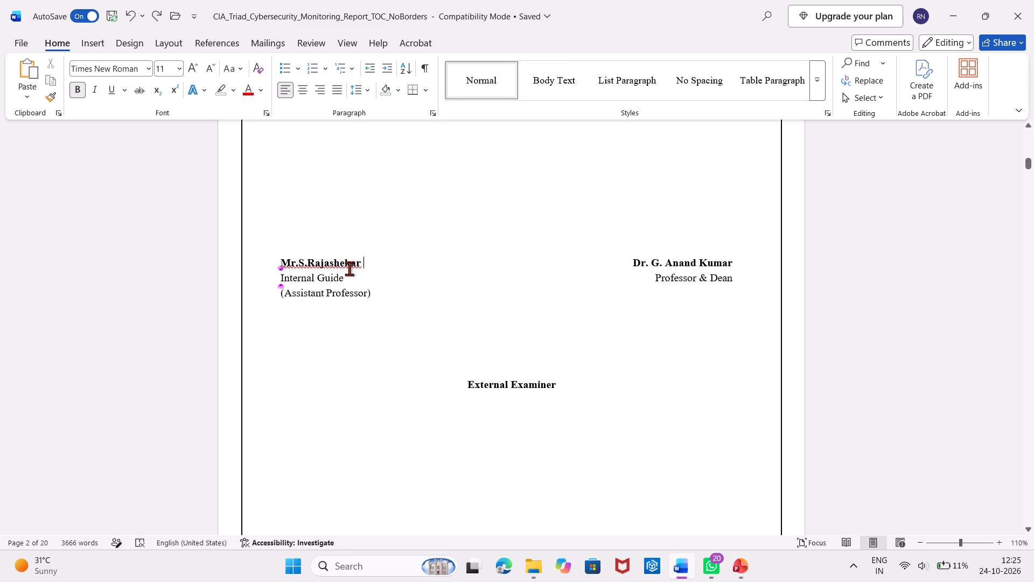
left_click(284, 260)
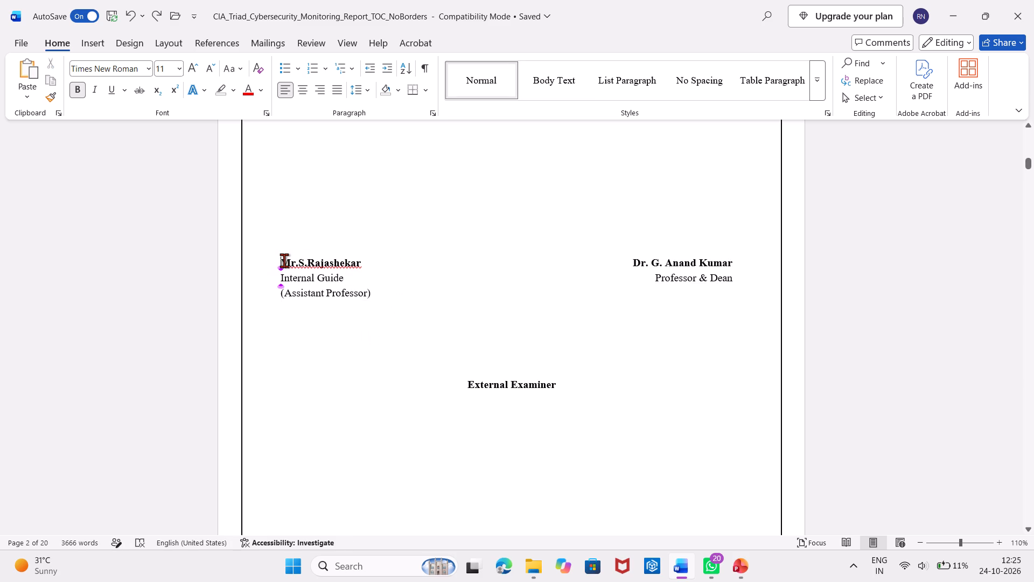
double_click(284, 260)
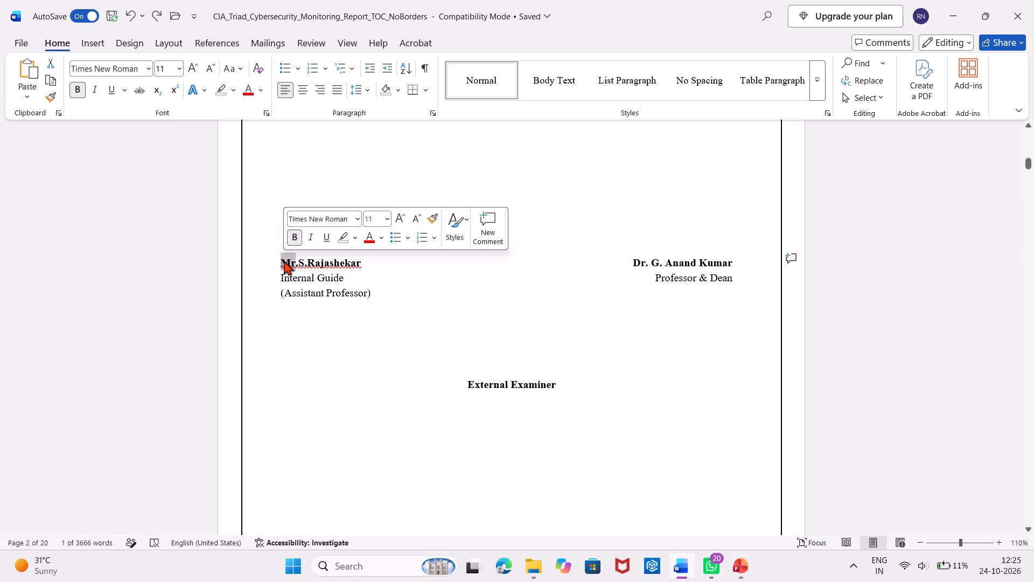
left_click(284, 260)
left_click_drag(284, 260, 424, 291)
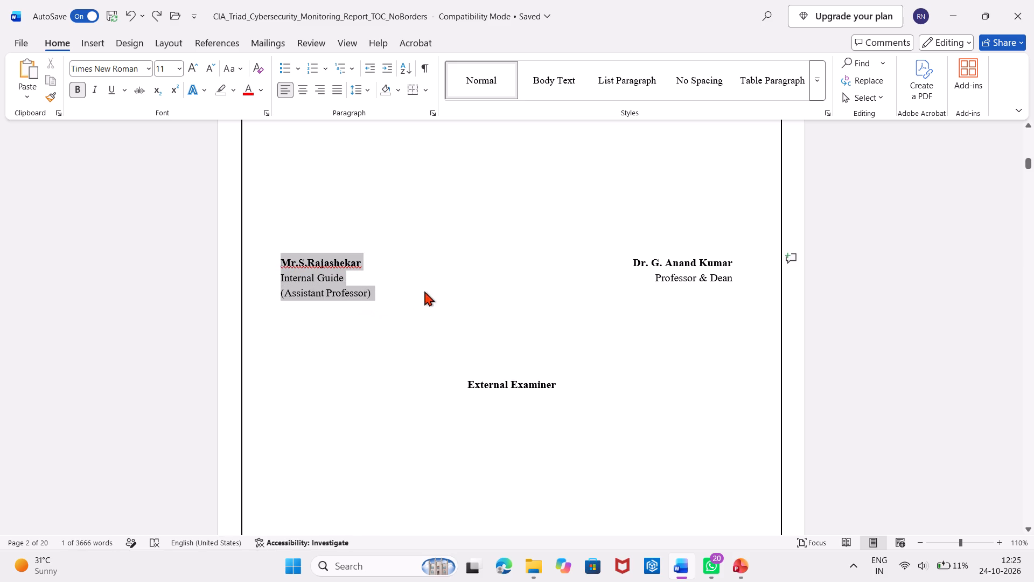
left_click_drag(424, 291, 420, 252)
left_click(420, 252)
left_click(371, 262)
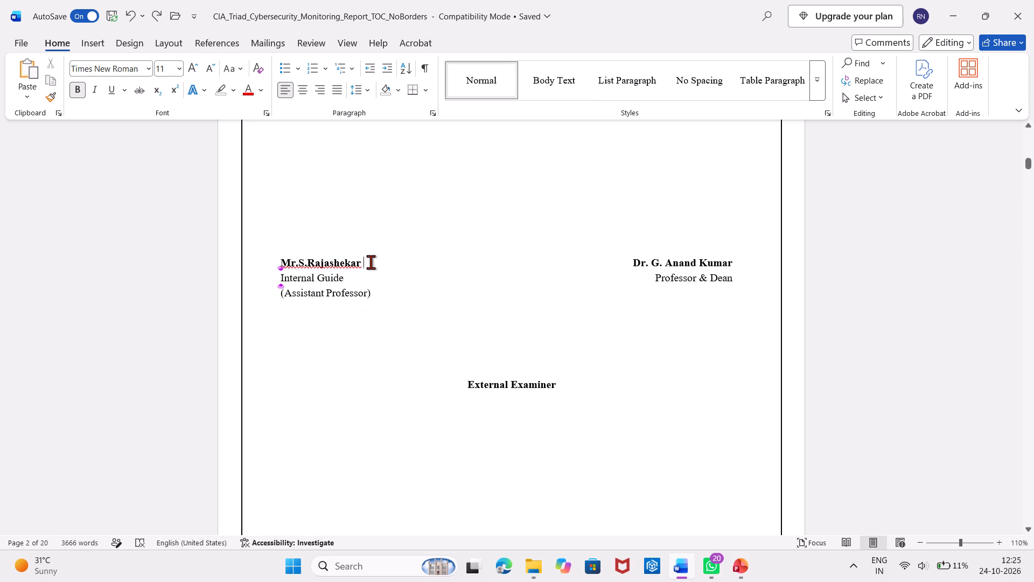
left_click(371, 262)
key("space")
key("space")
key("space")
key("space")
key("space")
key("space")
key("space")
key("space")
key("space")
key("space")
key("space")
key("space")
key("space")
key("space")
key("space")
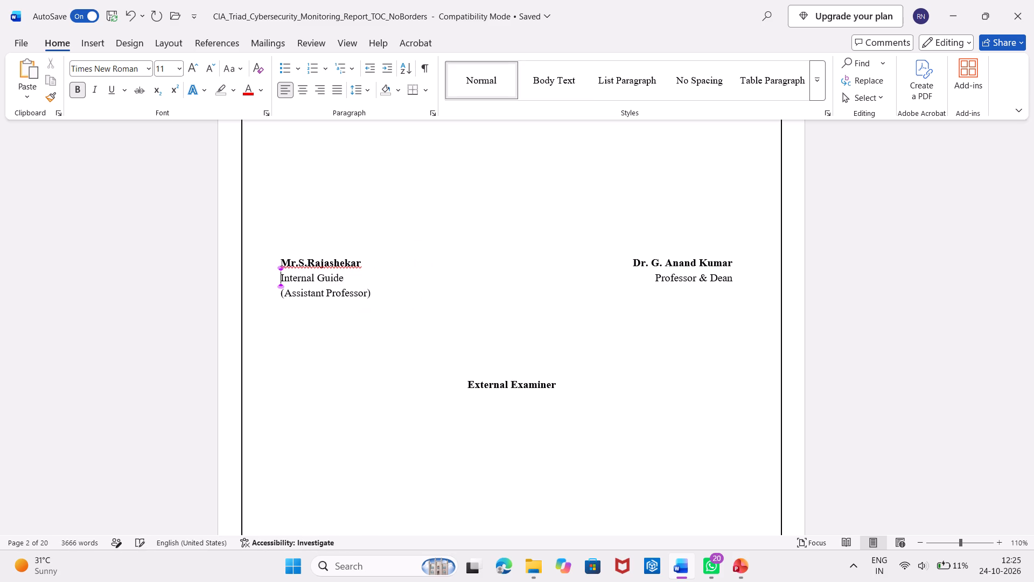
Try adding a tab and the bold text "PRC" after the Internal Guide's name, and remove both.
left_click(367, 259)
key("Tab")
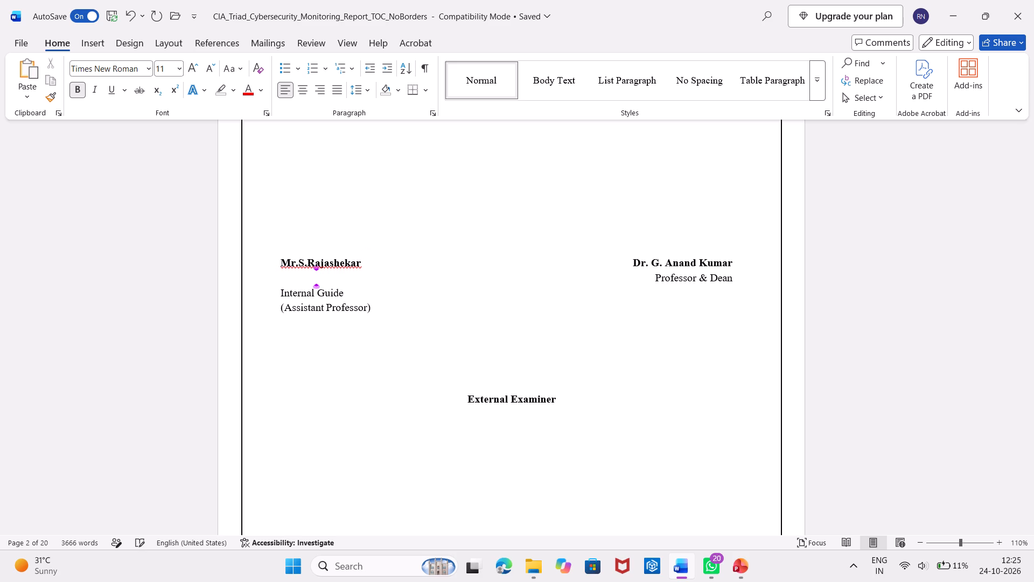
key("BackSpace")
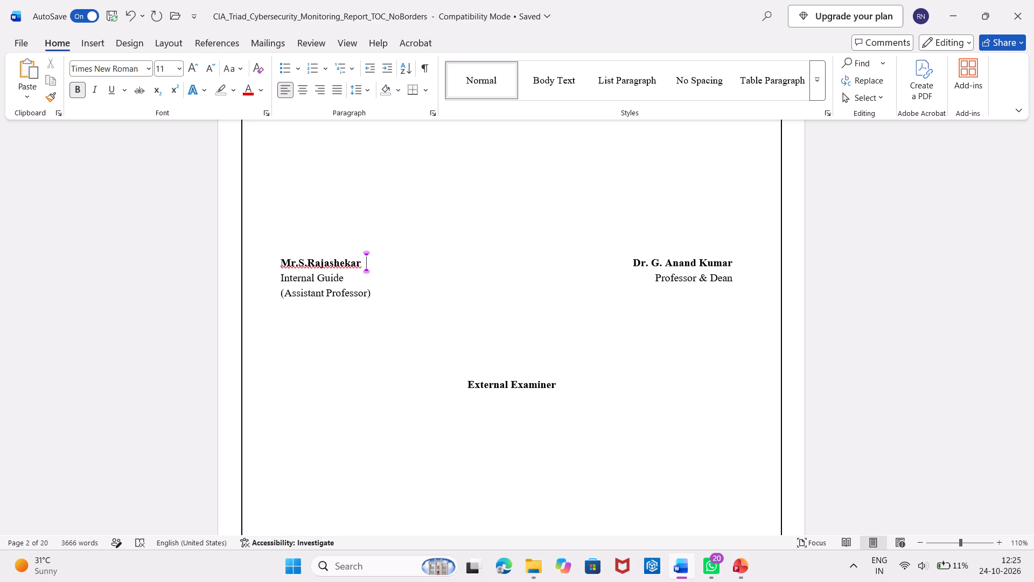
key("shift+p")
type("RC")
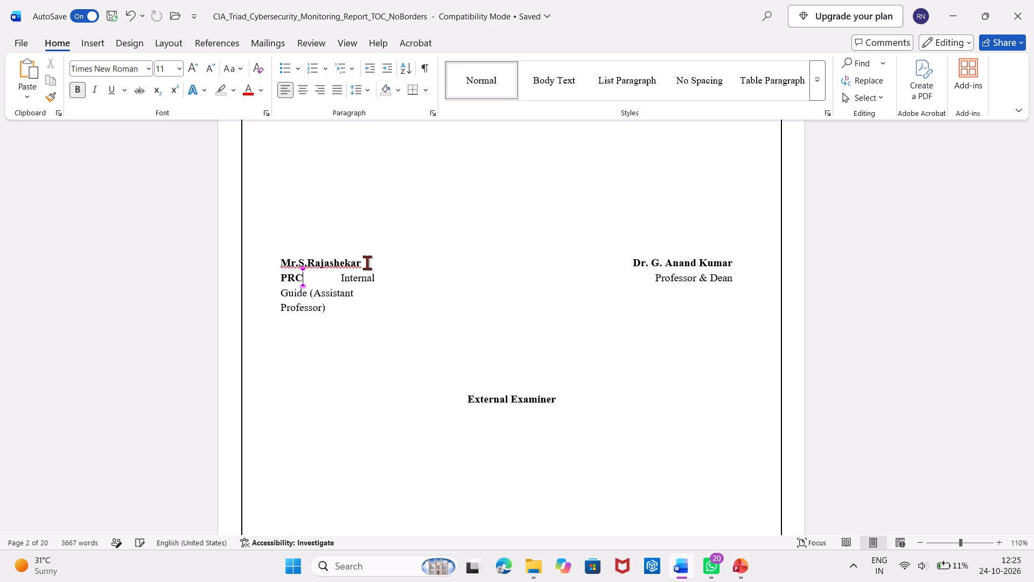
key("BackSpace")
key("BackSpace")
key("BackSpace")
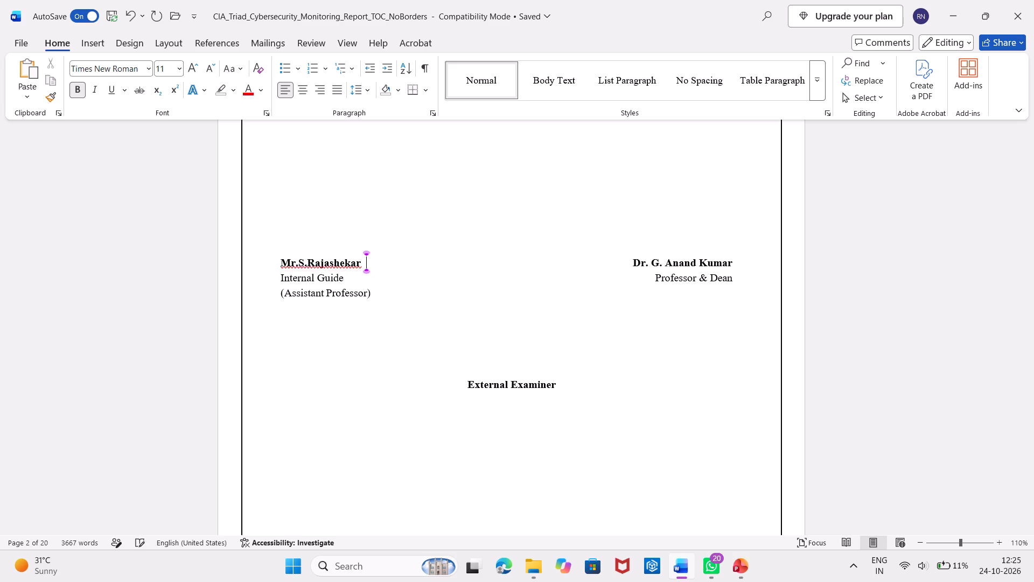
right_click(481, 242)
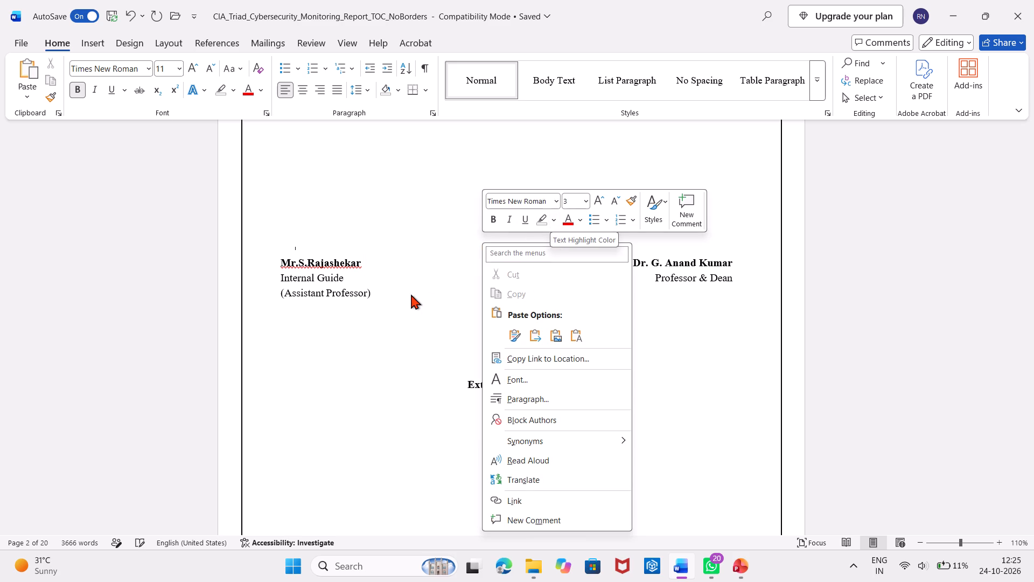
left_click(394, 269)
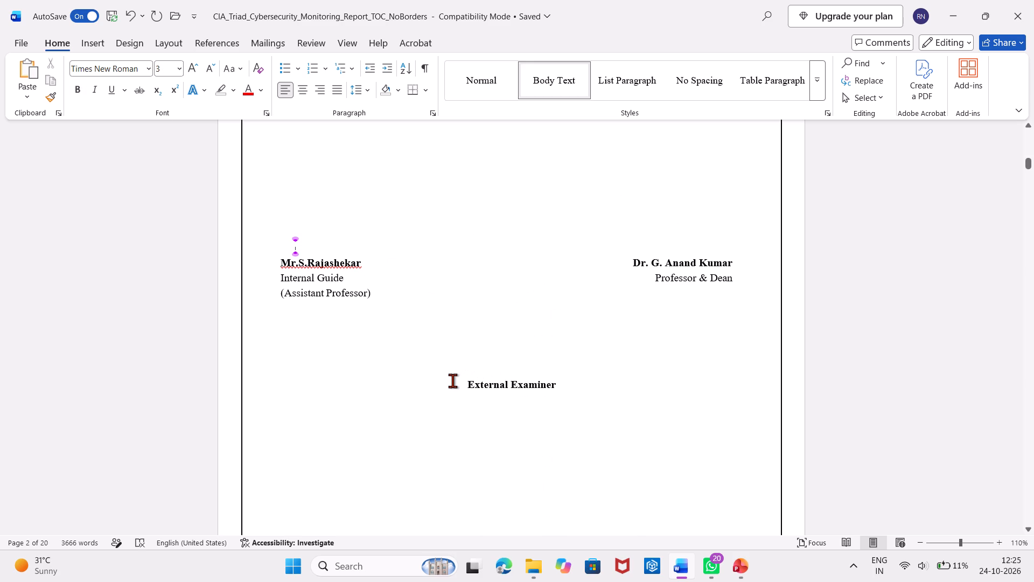
Copy the "External Examiner" line and paste it on a blank line above the Internal Guide's and the Dean's names.
left_click_drag(463, 385, 564, 385)
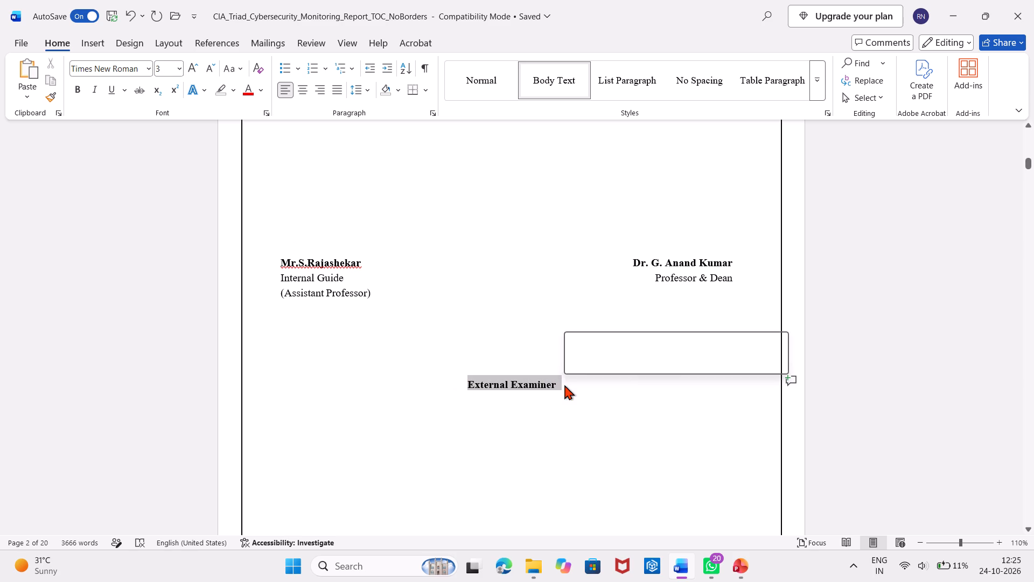
key("ctrl+c")
left_click(484, 269, "ctrl")
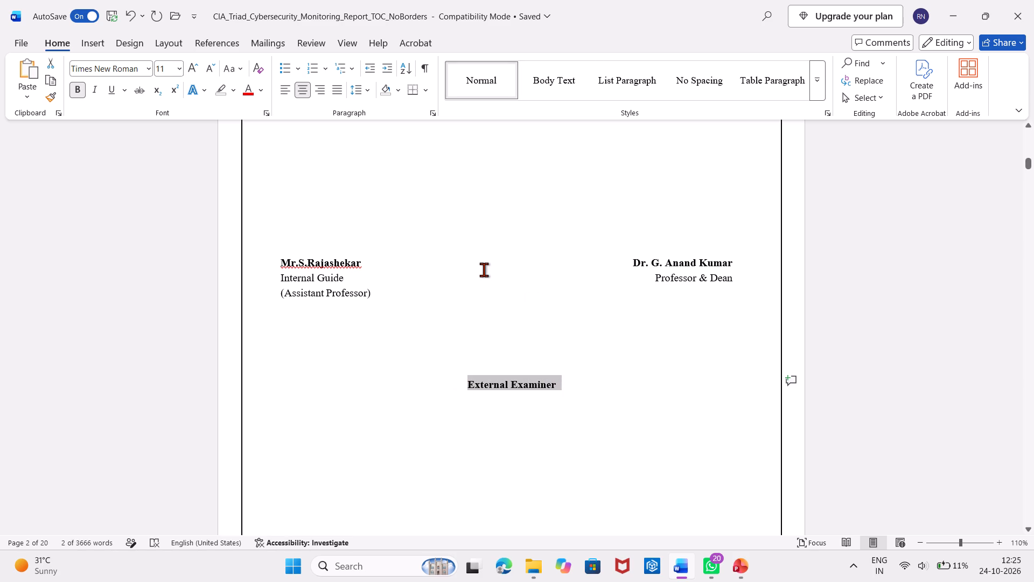
key("ctrl+v")
left_click_drag(555, 327, 482, 197)
left_click(450, 184)
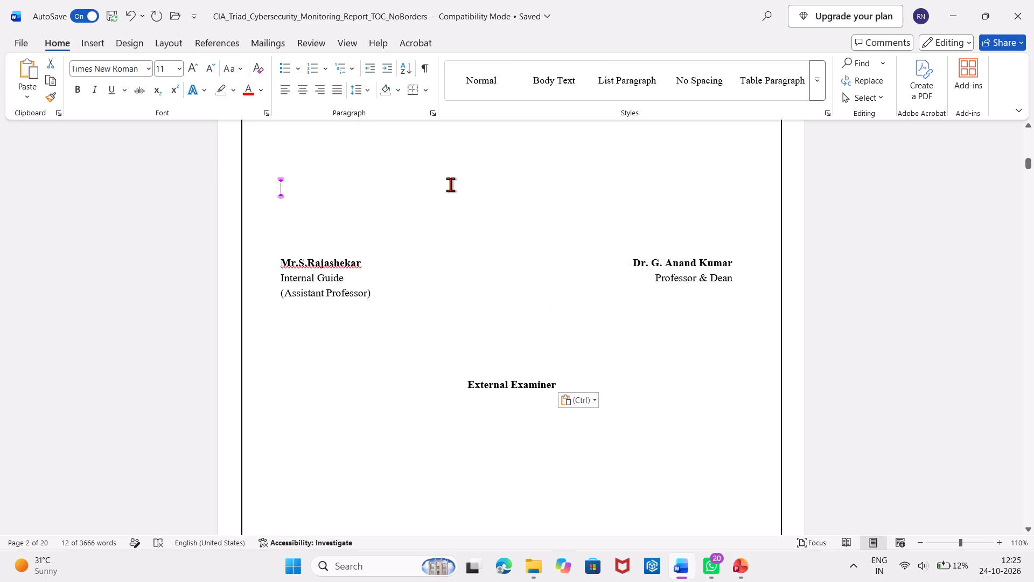
left_click(450, 184)
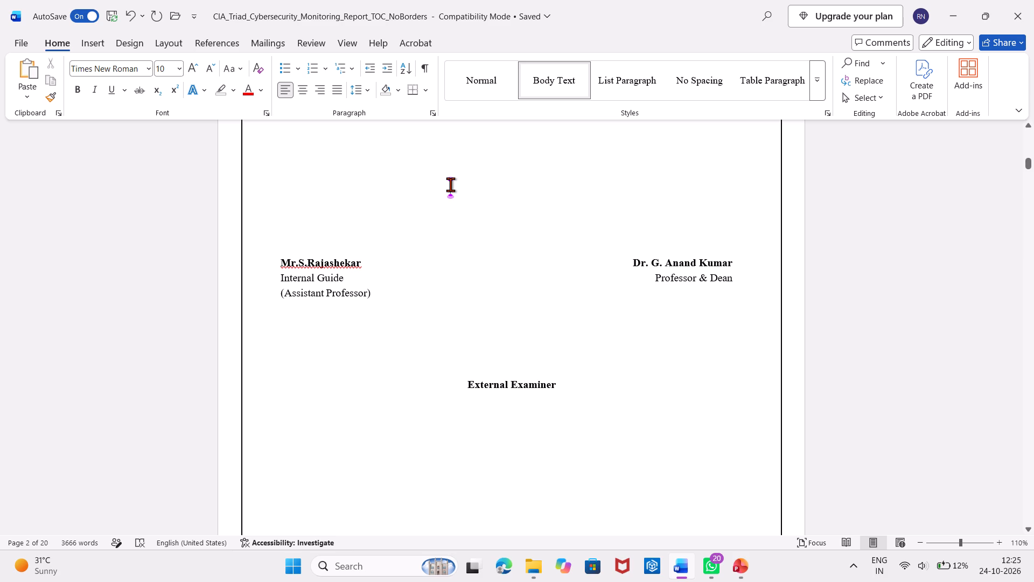
key("ctrl+v")
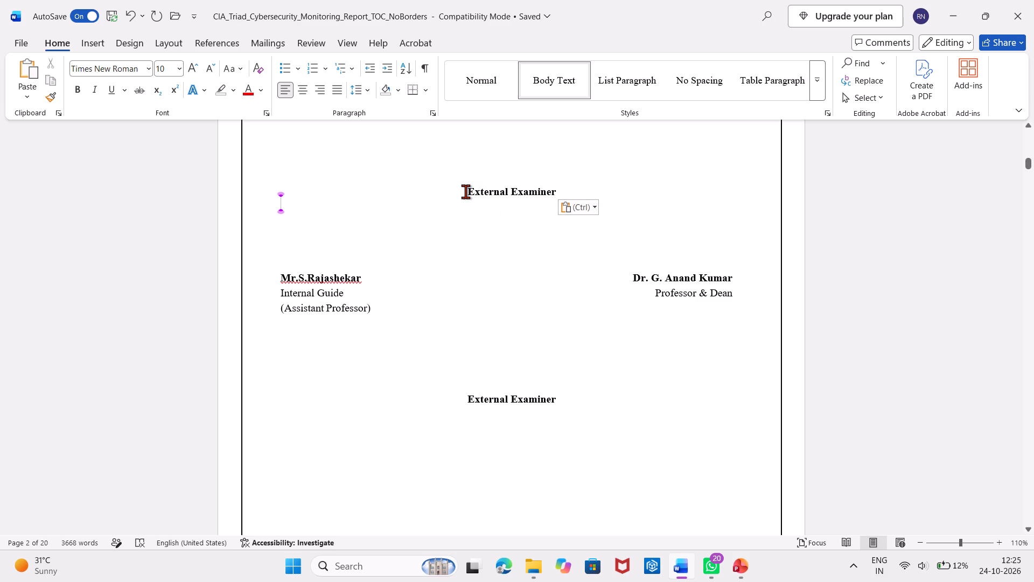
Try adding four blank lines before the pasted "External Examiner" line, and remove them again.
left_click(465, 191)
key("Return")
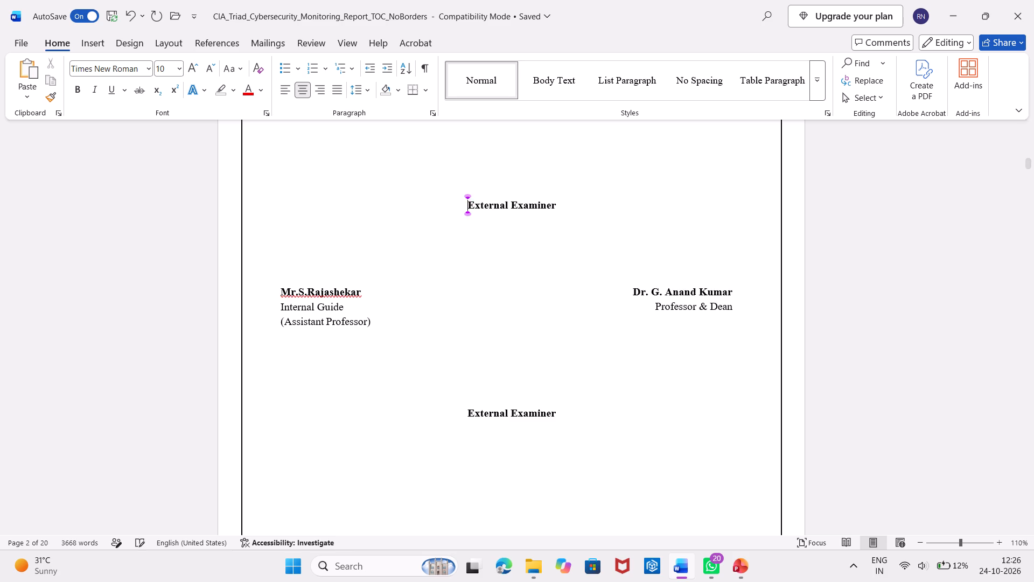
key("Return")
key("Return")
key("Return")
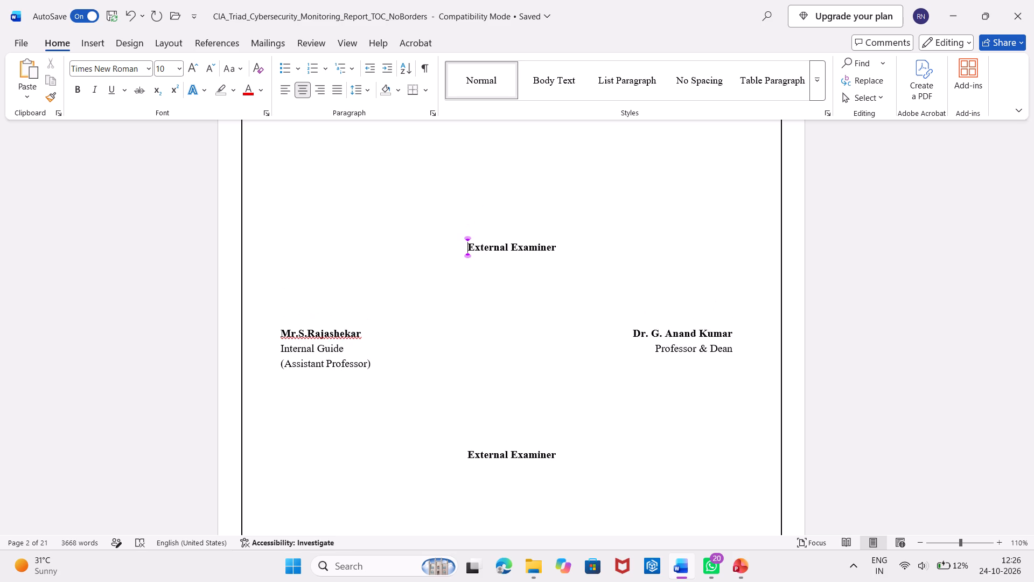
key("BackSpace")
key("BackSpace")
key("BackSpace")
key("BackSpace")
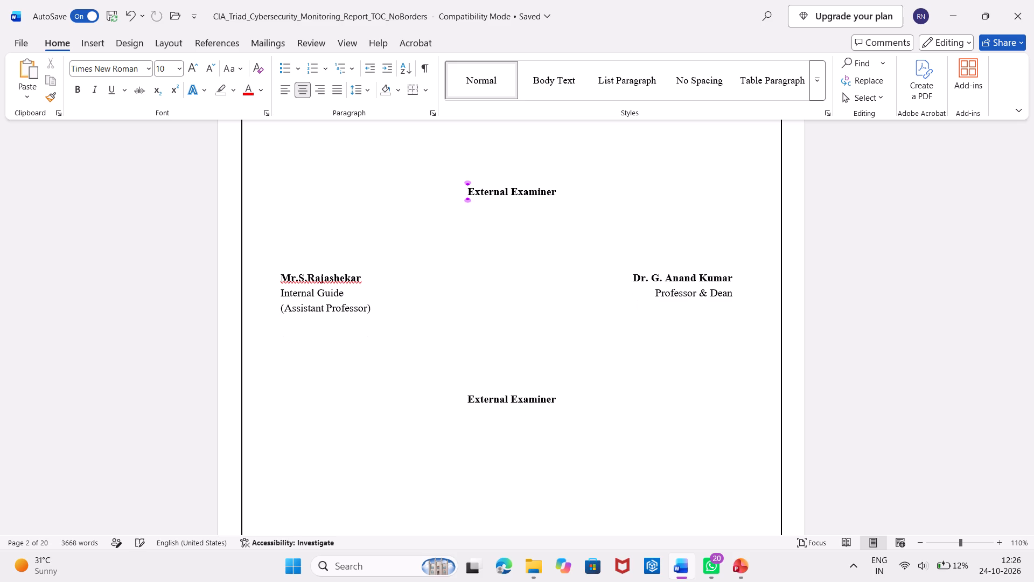
Delete the last five letters, "miner", of the pasted "External Examiner" line above the signatories' names.
key("Right")
key("Right")
key("Right")
key("Right")
key("Right")
key("Right")
key("Right")
key("Right")
key("Right")
key("Right")
key("Right")
key("Right")
key("Right")
key("Right")
key("Right")
key("Right")
key("Right")
key("Right")
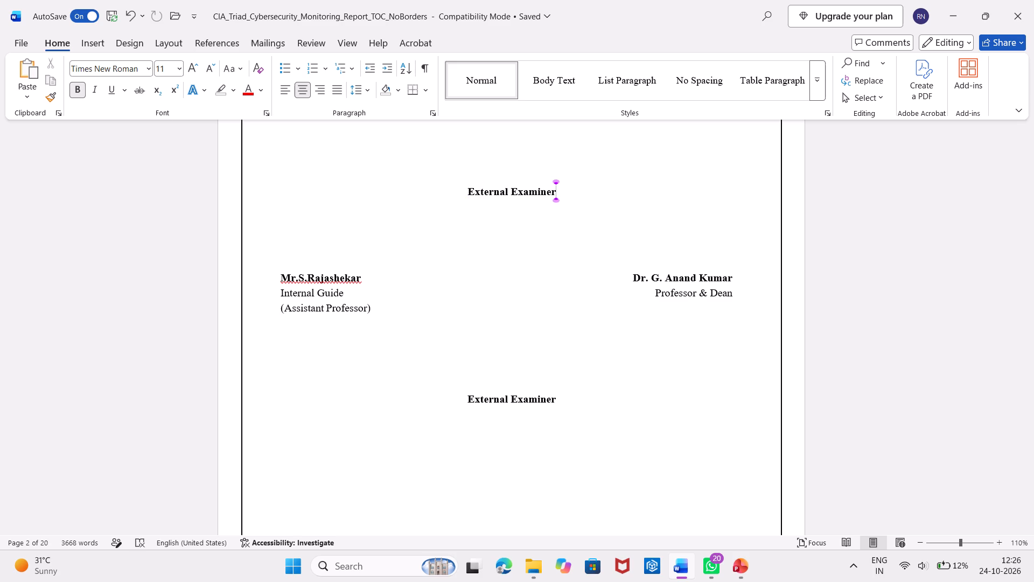
key("BackSpace")
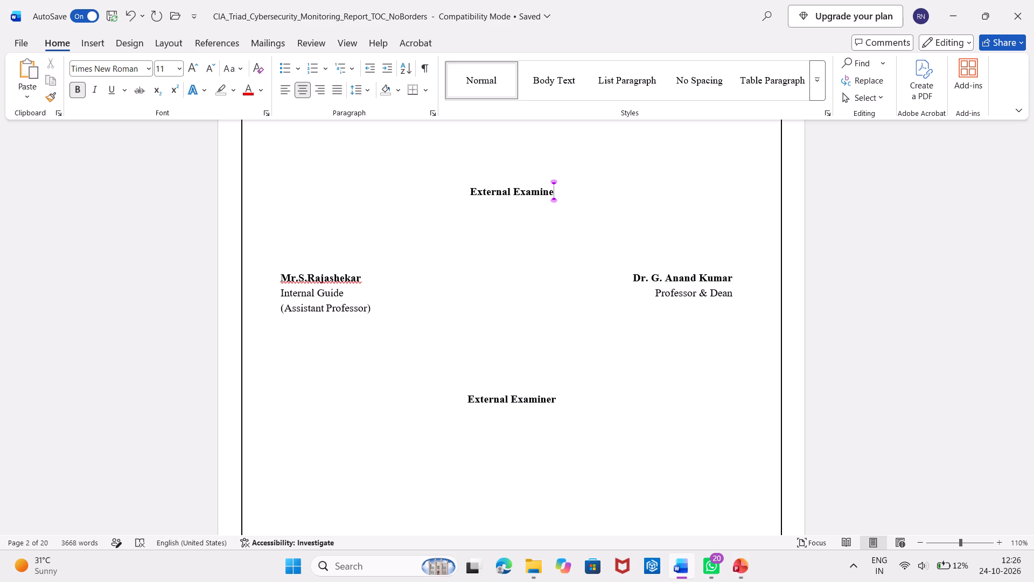
key("Return")
key("BackSpace")
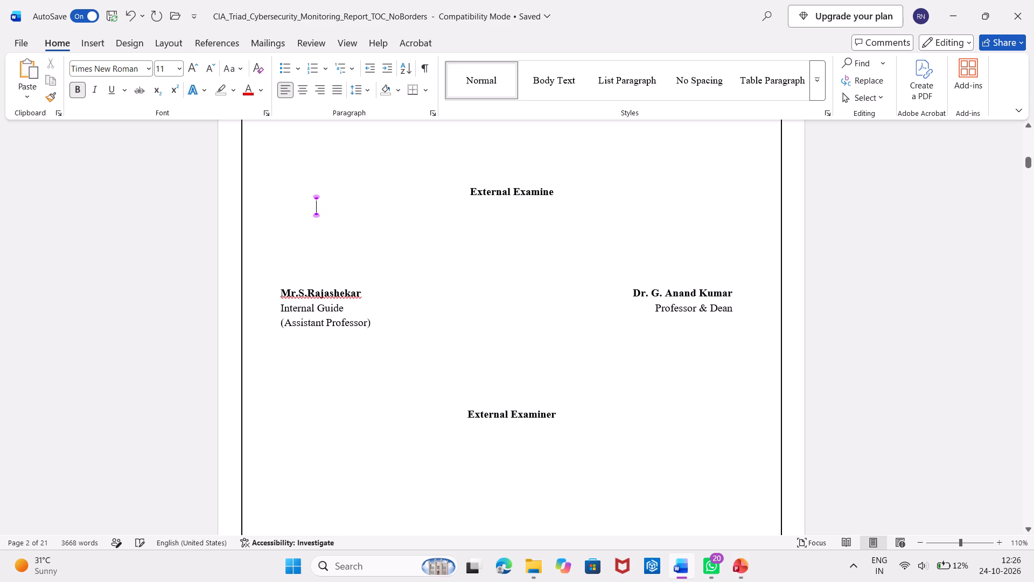
key("BackSpace")
key("BackSpace")
key("BackSpace")
key("BackSpace")
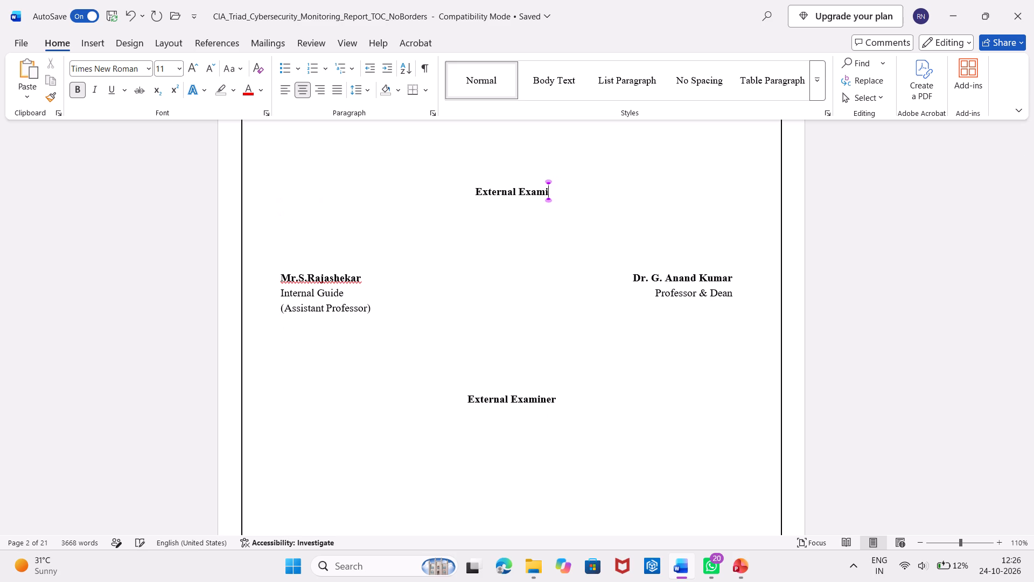
key("BackSpace")
key("BackSpace")
Remove blank lines directly above the shortened "External Exa" line.
key("Left")
key("Left")
key("Left")
key("Left")
key("Left")
key("Left")
key("Left")
key("Left")
key("Left")
key("Left")
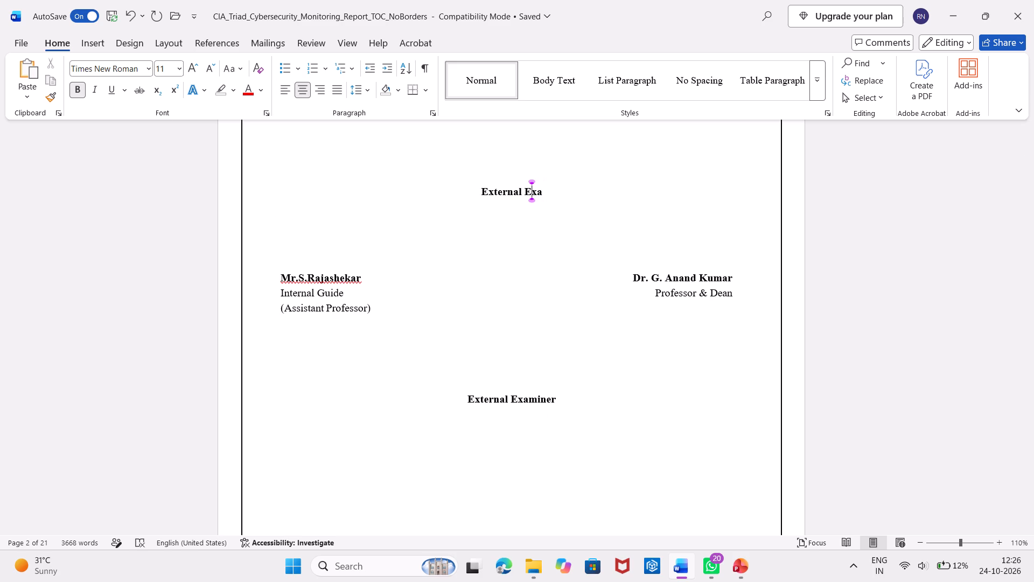
key("Left")
key("Left")
key("BackSpace")
key("BackSpace")
key("BackSpace")
key("BackSpace")
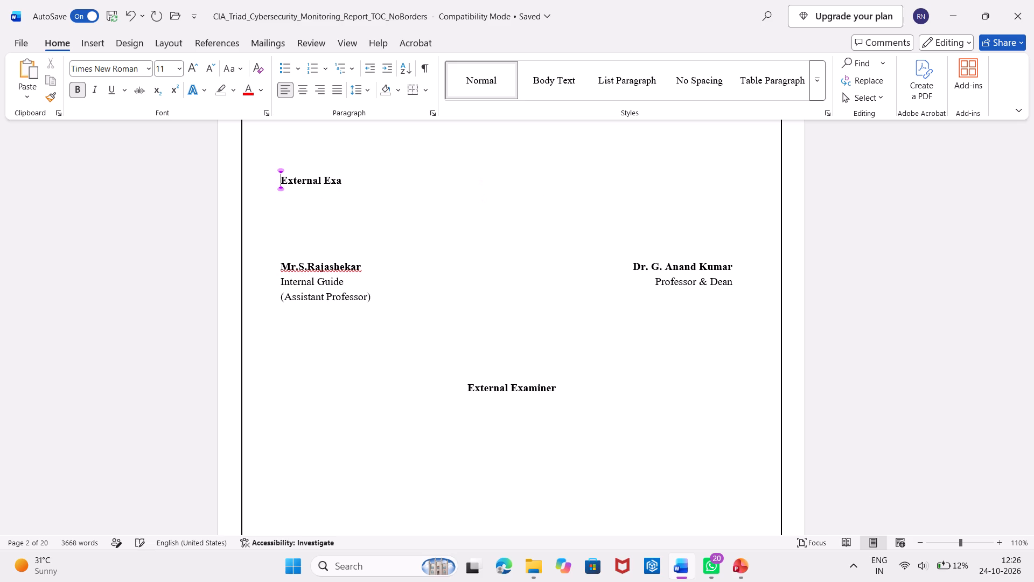
key("BackSpace")
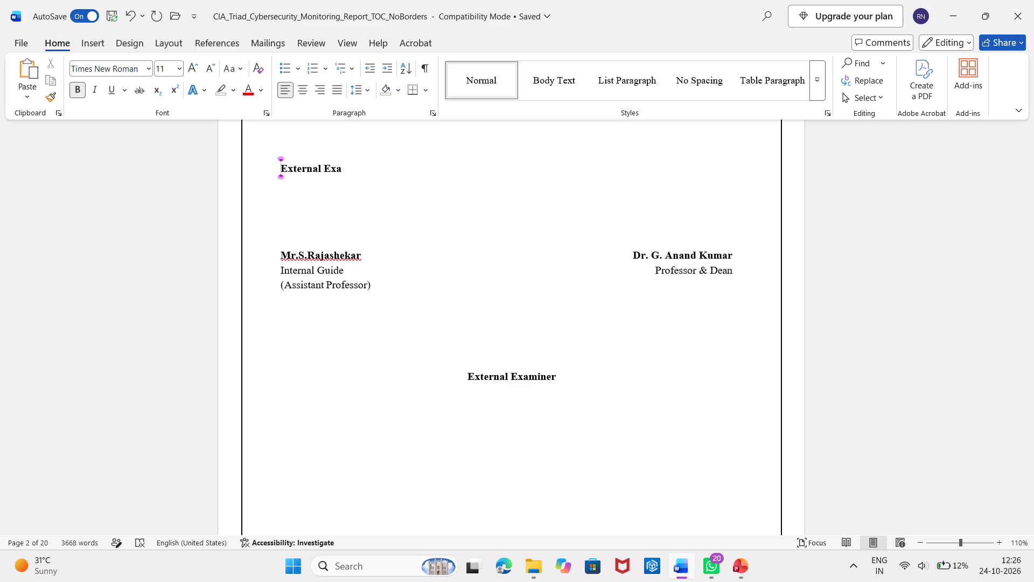
Remove the extra blank lines between the "External Exa" text and the signatories' names.
key("Down")
key("Down")
key("Down")
key("Down")
key("Down")
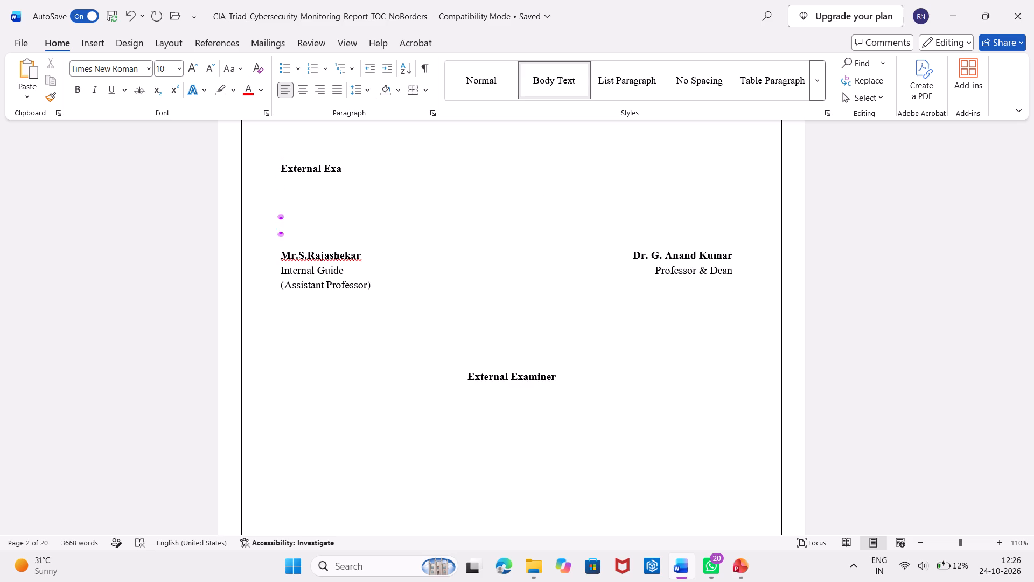
key("BackSpace")
key("BackSpace")
key("BackSpace")
key("BackSpace")
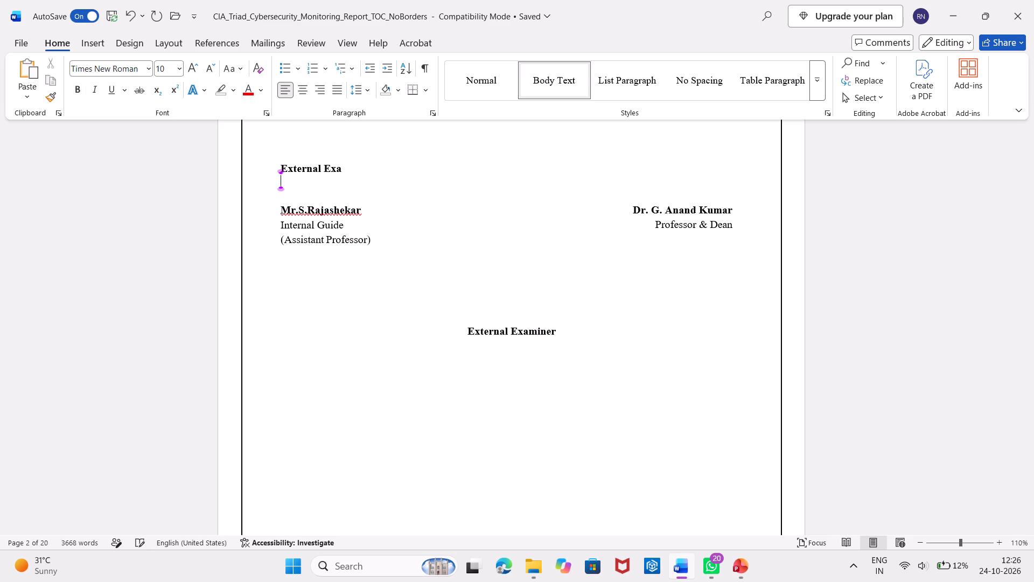
key("BackSpace")
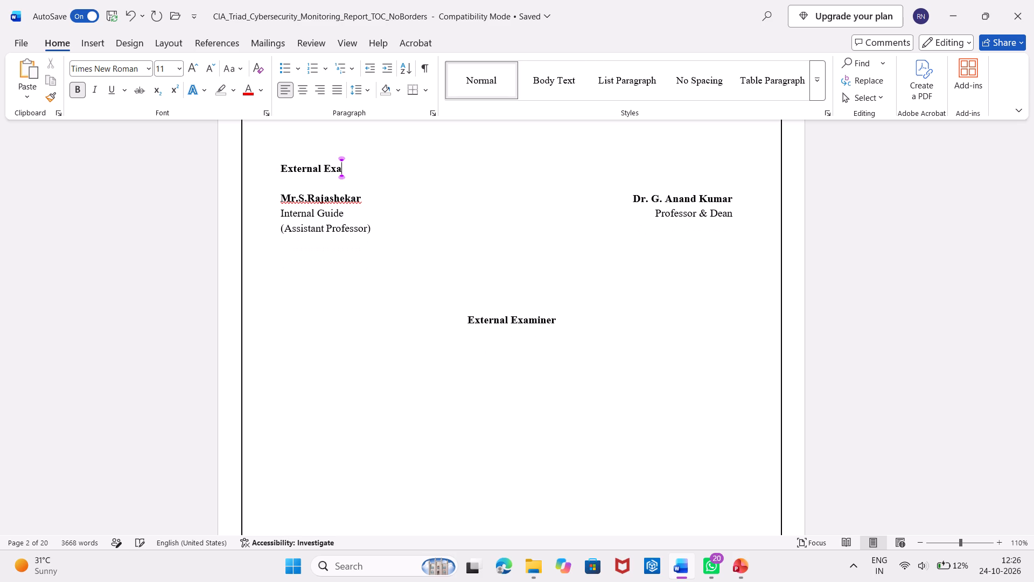
Delete the remaining "External Exa" text and its leftover blank lines above the signatories' names.
key("Left")
key("Left")
key("BackSpace")
key("BackSpace")
key("BackSpace")
key("BackSpace")
key("Left")
key("BackSpace")
key("Right")
key("Right")
key("Right")
key("BackSpace")
key("BackSpace")
key("BackSpace")
key("BackSpace")
key("BackSpace")
key("BackSpace")
key("BackSpace")
key("BackSpace")
key("BackSpace")
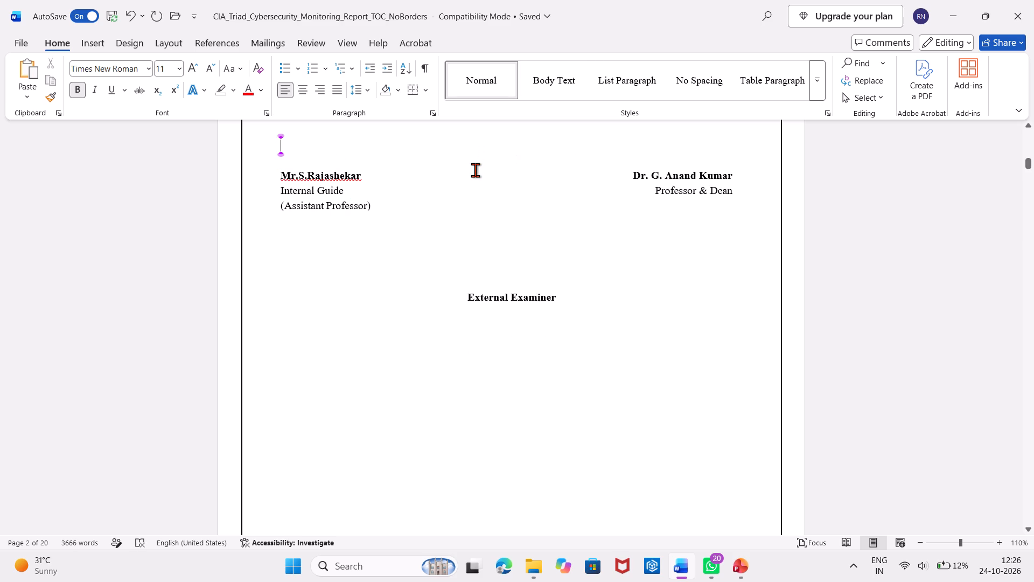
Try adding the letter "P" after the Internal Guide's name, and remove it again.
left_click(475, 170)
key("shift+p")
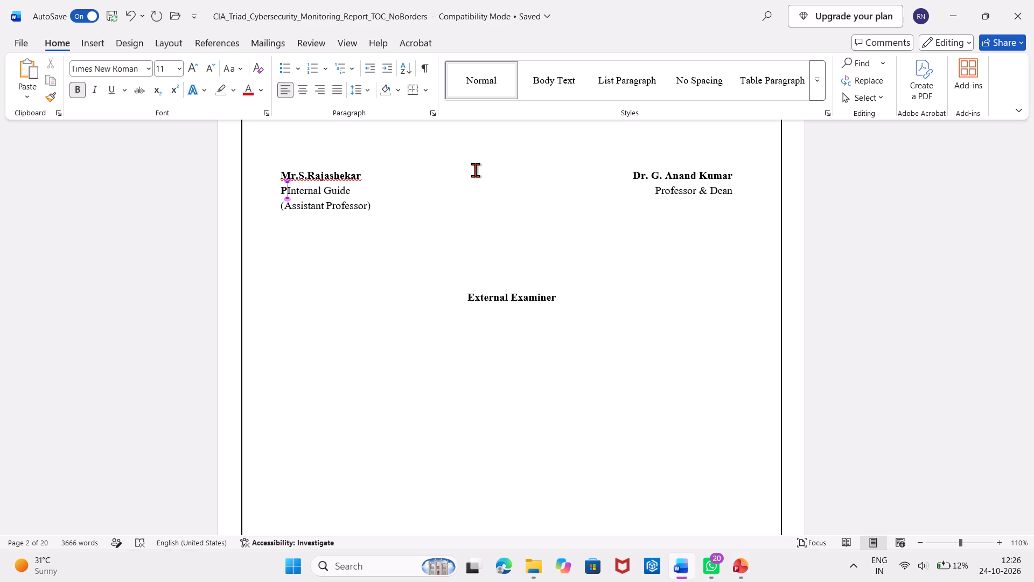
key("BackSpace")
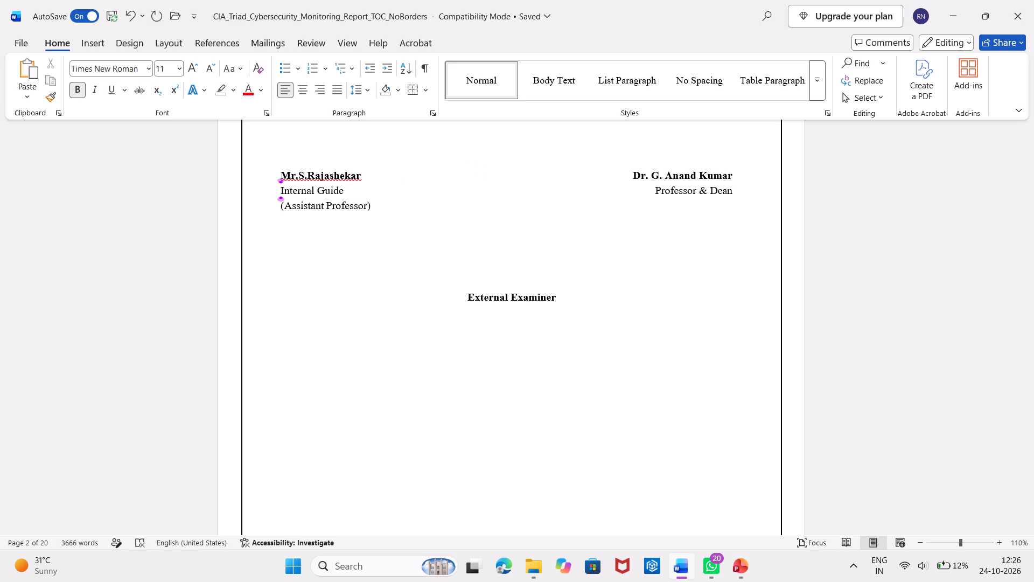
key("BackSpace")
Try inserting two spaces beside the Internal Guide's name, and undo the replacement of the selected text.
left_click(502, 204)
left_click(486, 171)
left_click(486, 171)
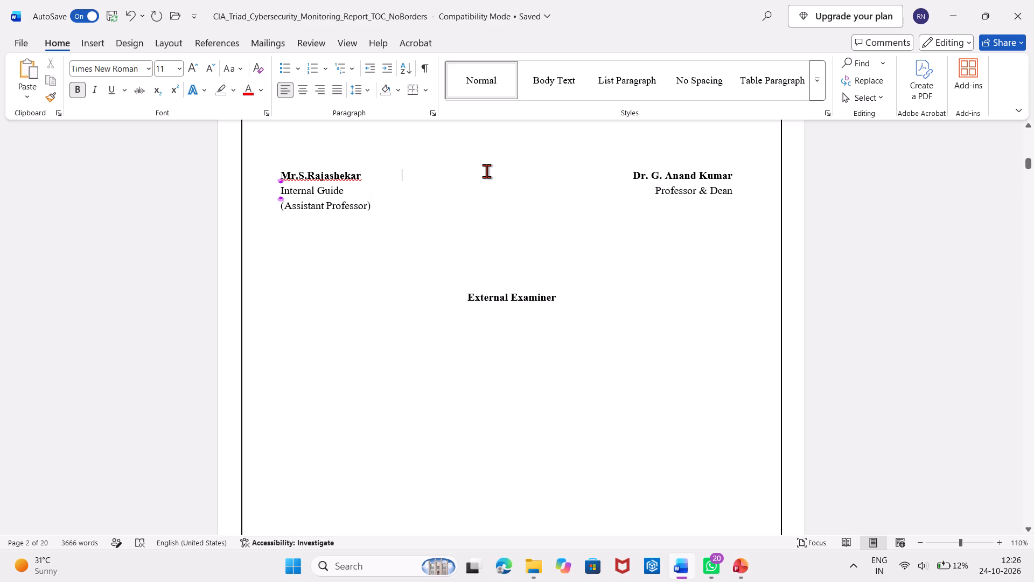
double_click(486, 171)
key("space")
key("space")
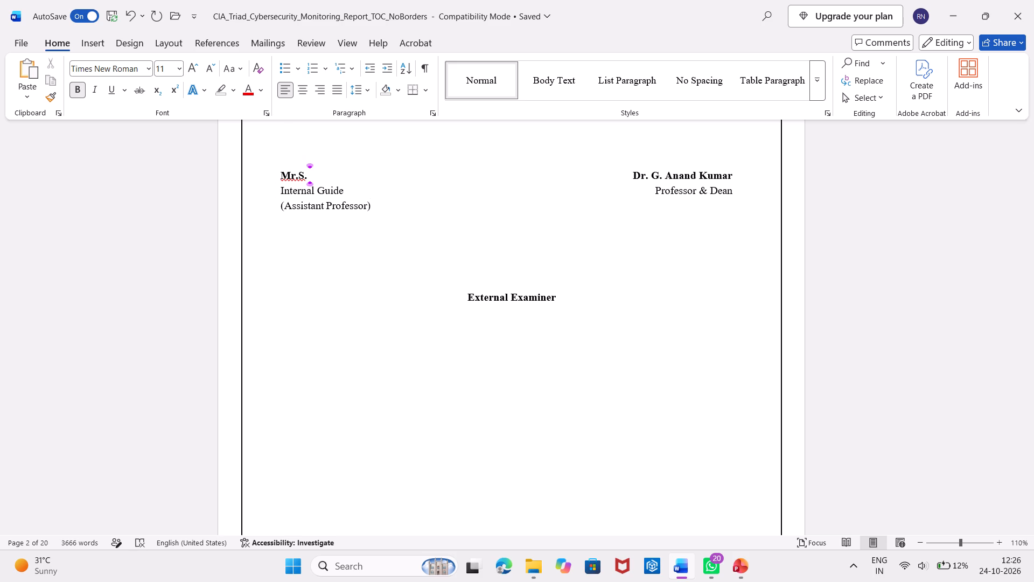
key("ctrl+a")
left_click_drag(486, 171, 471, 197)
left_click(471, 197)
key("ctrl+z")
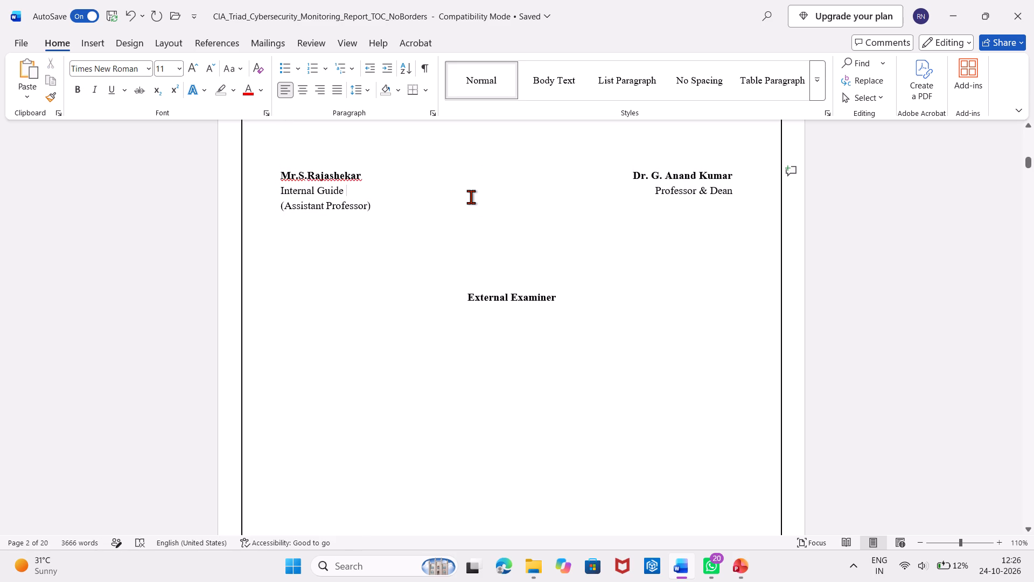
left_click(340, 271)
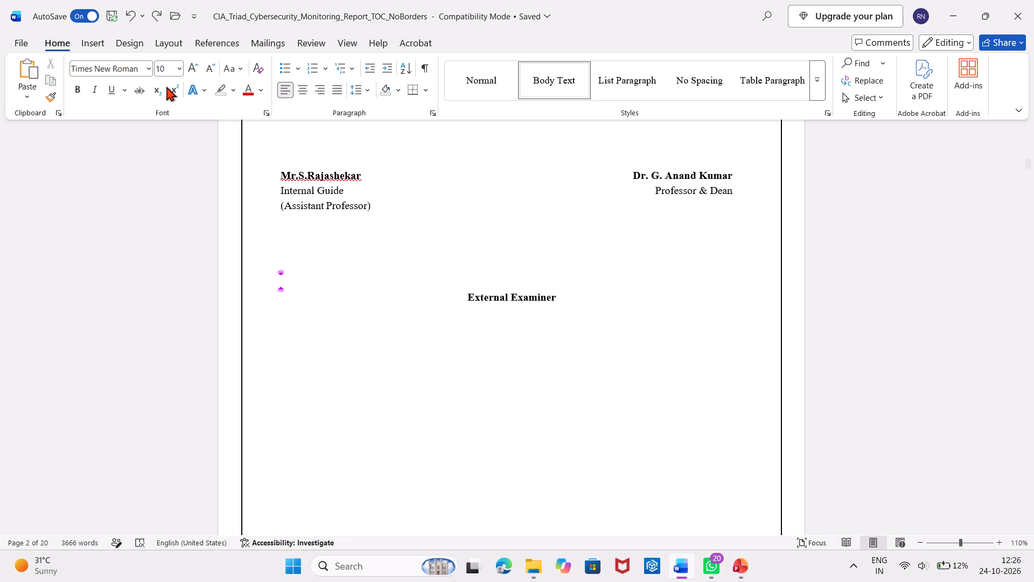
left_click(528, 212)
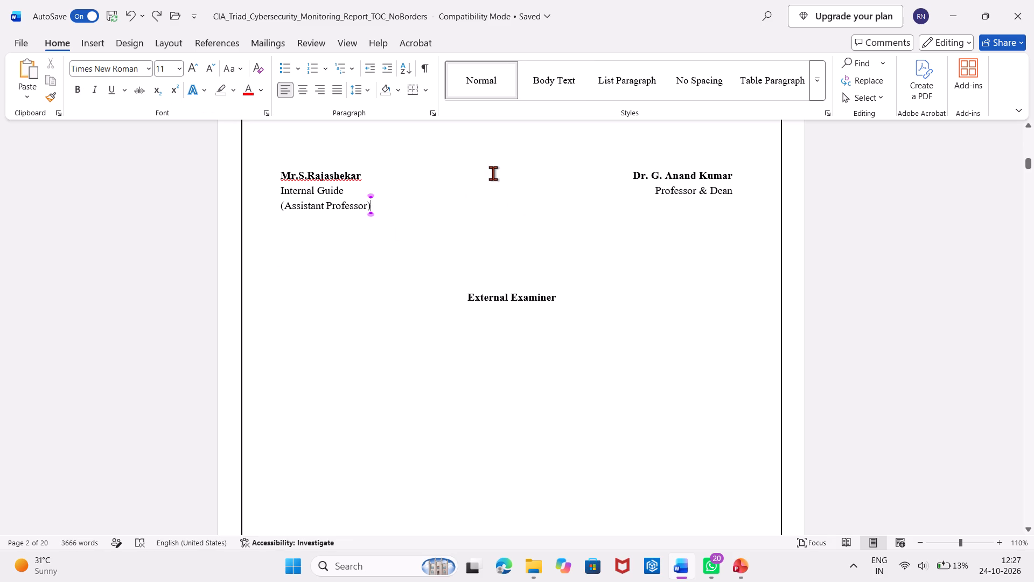
Add 13 blank lines between the certificate paragraph and the Internal Guide's and Dean's names.
scroll(466, 206, "up", 3)
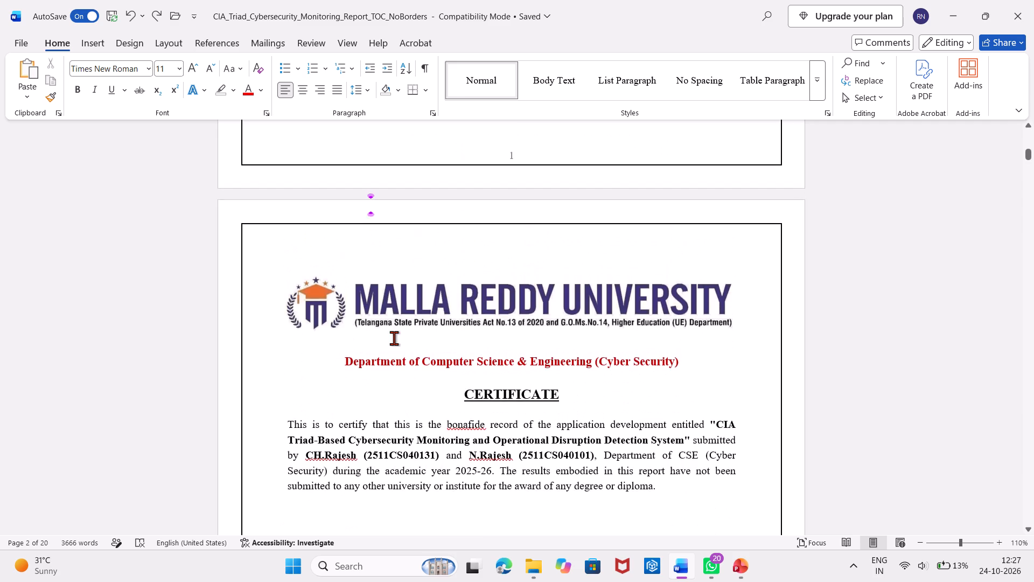
scroll(394, 338, "down", 1)
left_click(289, 378)
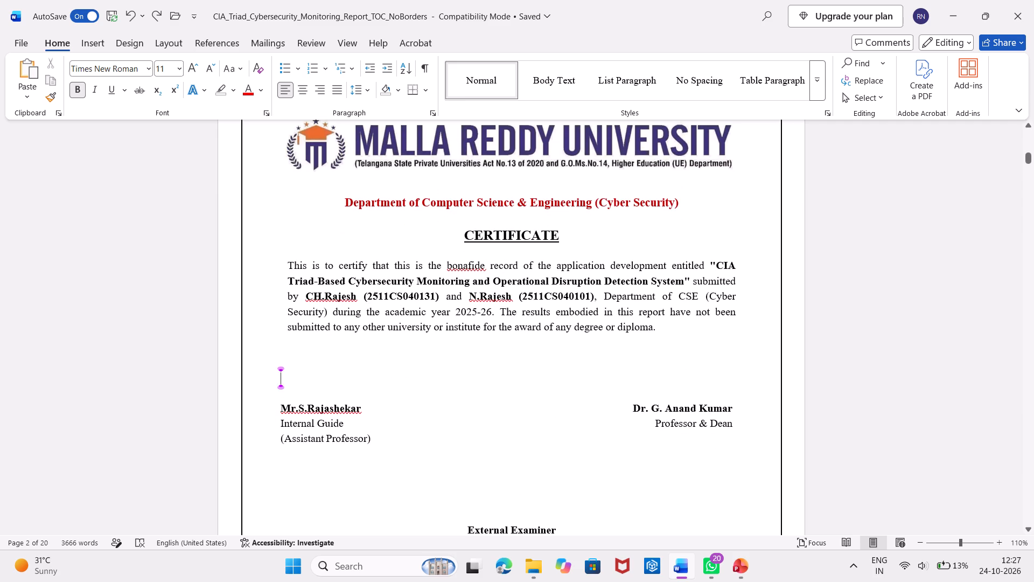
key("Return")
key("Return")
key("Return")
key("Return")
key("Return")
key("Return")
key("Return")
key("Return")
key("Return")
key("Return")
key("Return")
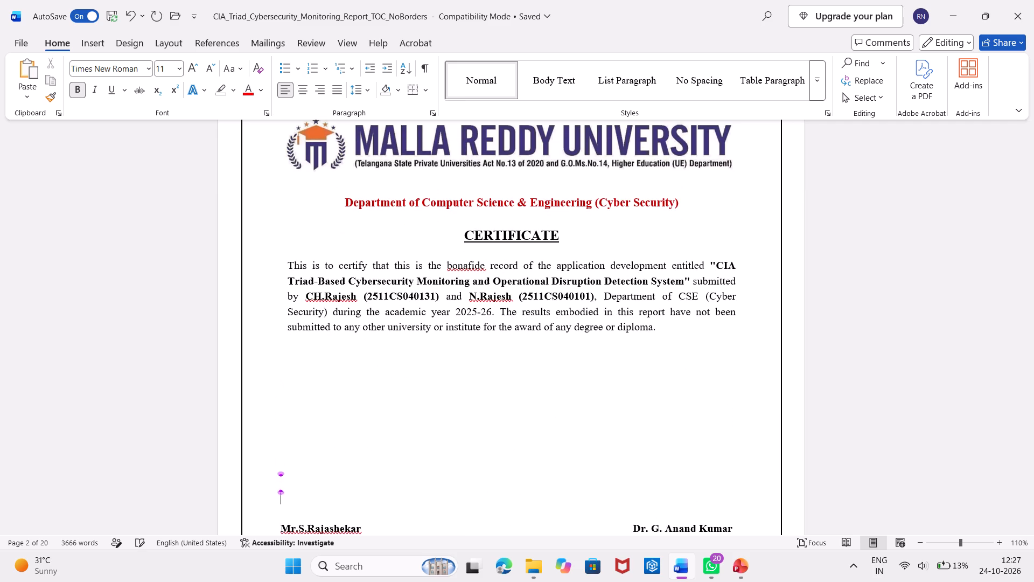
key("Return")
scroll(270, 412, "down", 3)
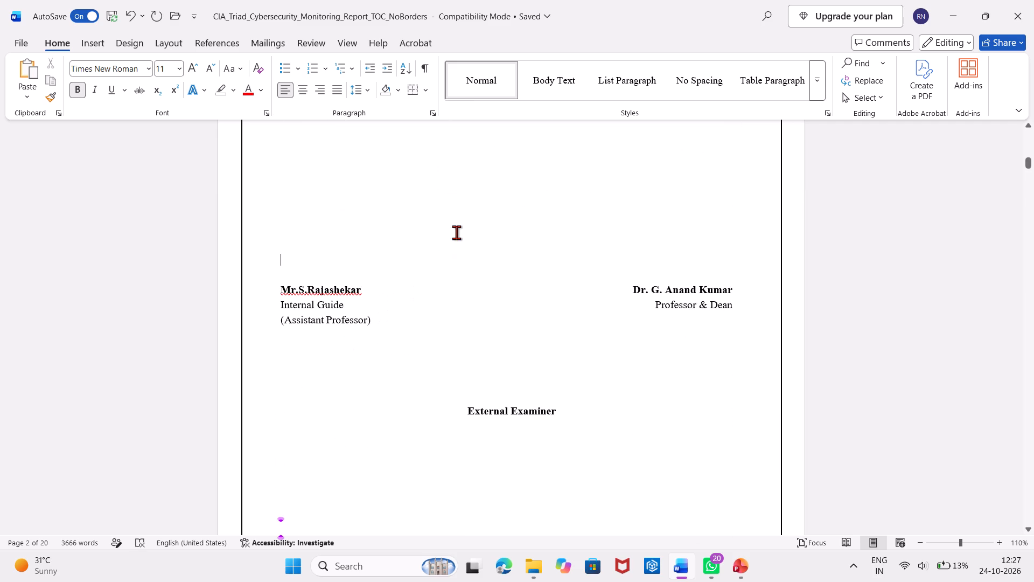
key("Return")
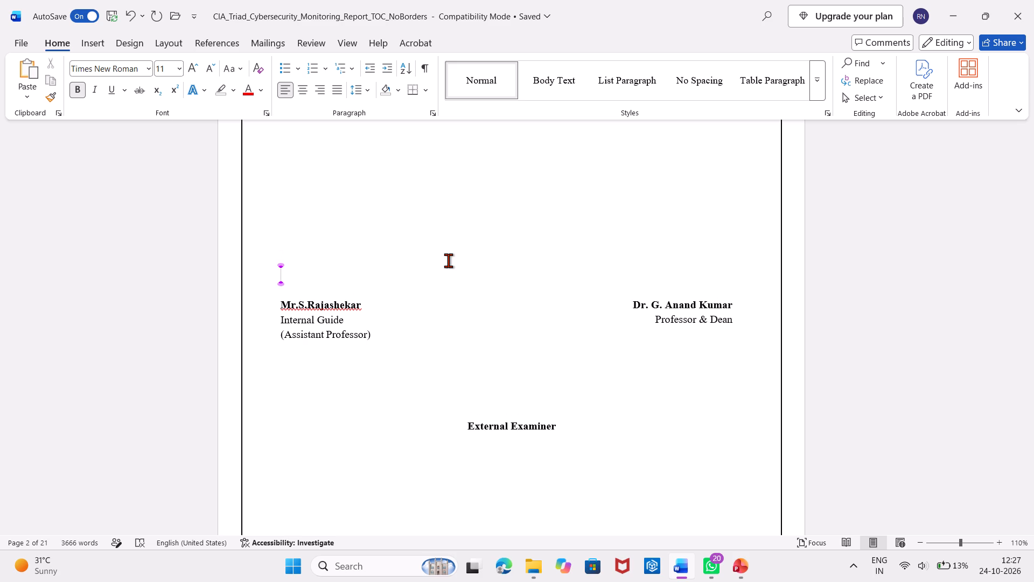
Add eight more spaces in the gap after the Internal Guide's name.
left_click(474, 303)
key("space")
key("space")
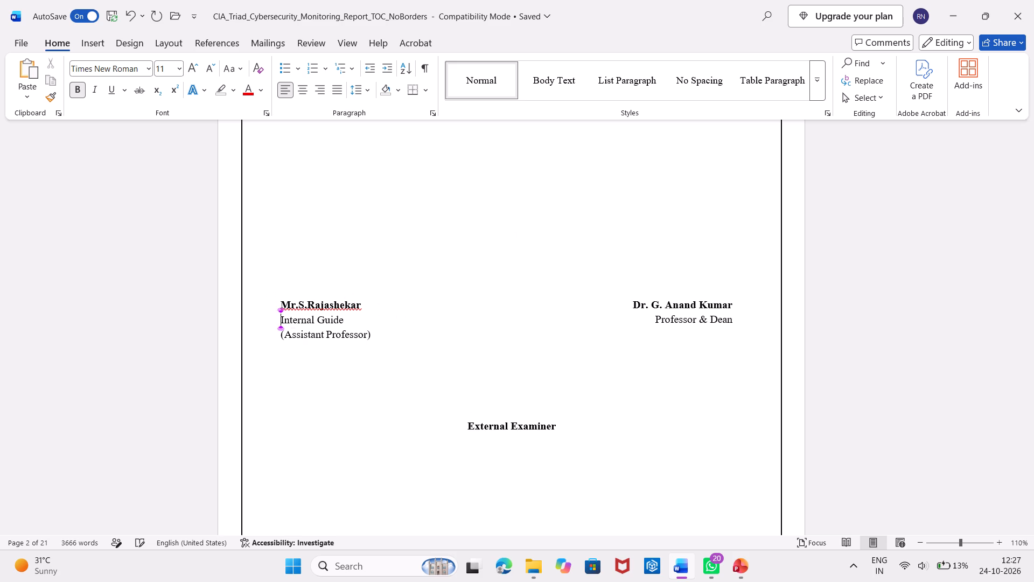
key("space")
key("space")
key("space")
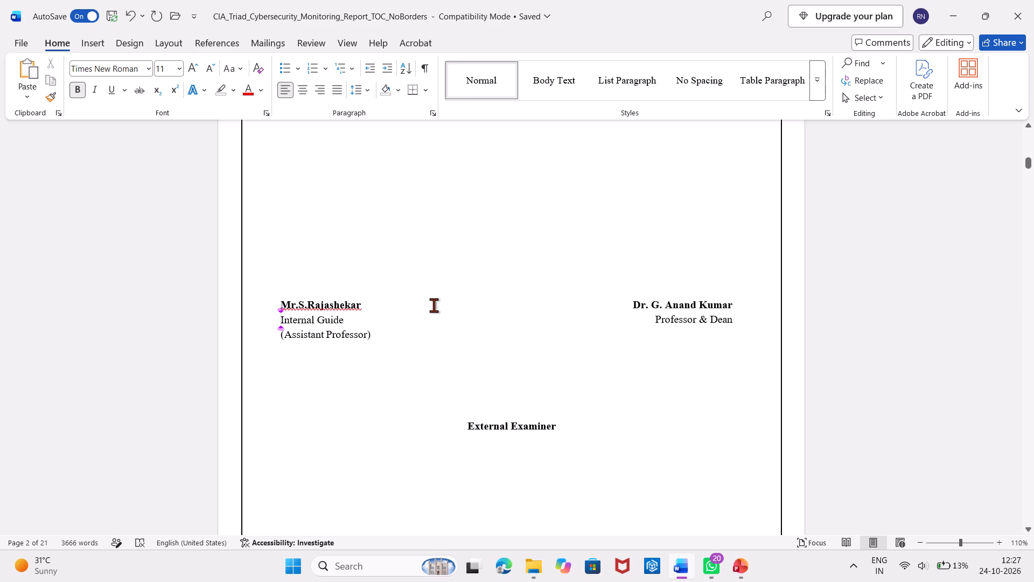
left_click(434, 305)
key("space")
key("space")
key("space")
Delete the whole signature block, from the Internal Guide's and Dean's names through the "External Examiner" line.
left_click_drag(283, 297, 822, 359)
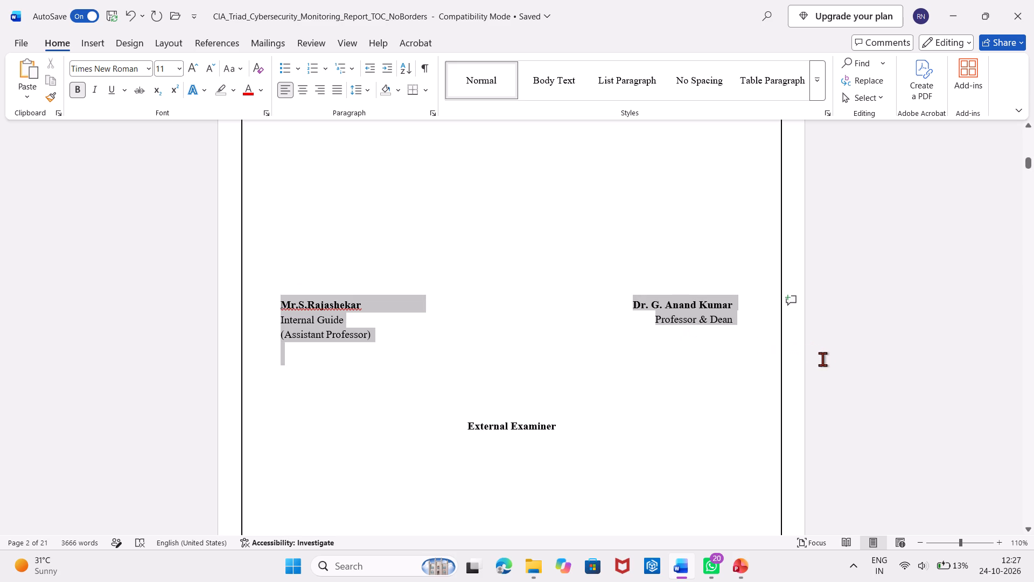
left_click_drag(822, 359, 622, 471)
key("BackSpace")
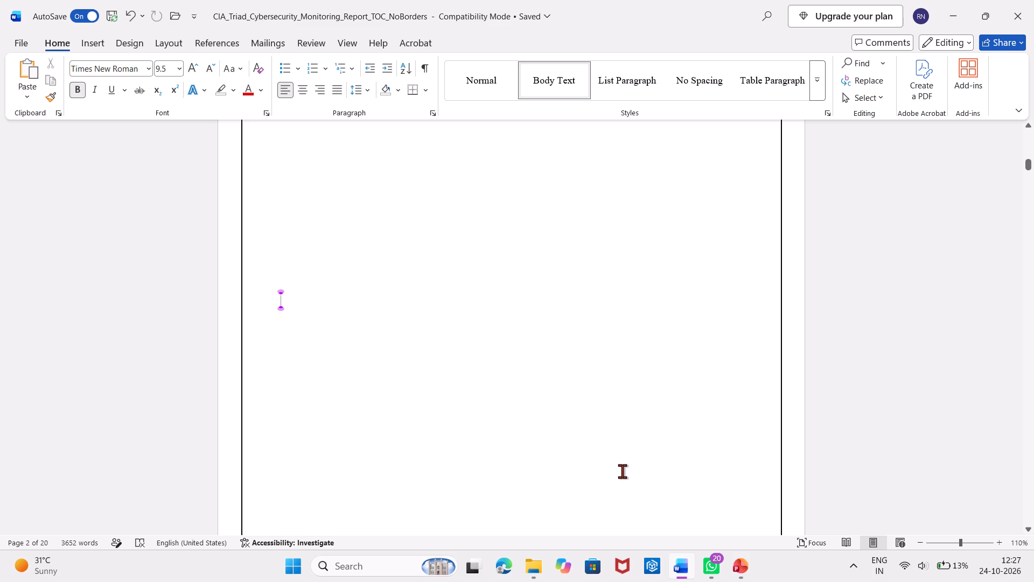
Indent the blank signature line with spaces to about mid-page and enter the bold label "PRC-".
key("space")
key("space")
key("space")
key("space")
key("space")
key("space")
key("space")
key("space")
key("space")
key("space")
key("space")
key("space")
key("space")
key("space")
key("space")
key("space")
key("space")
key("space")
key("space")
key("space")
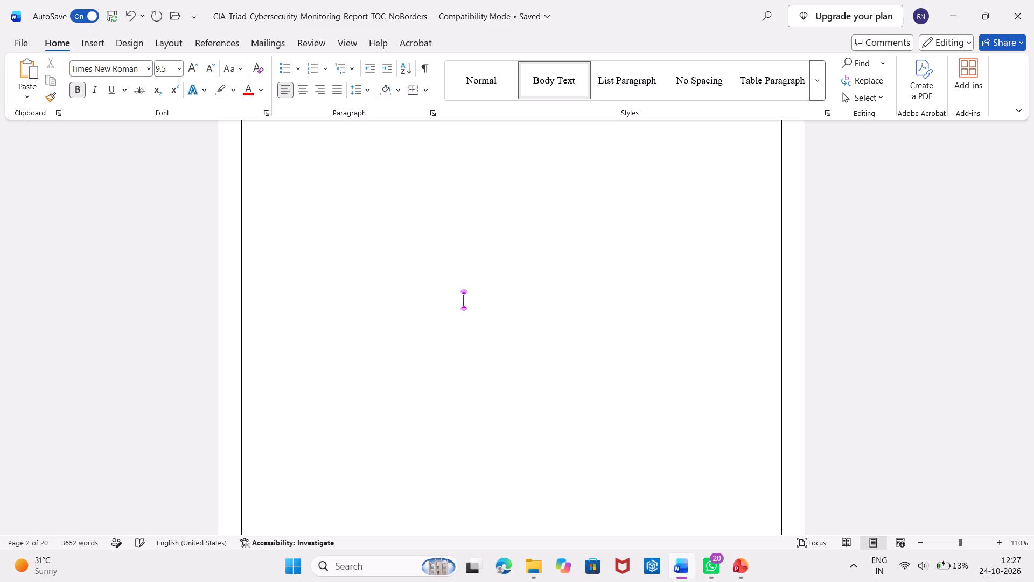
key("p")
key("BackSpace")
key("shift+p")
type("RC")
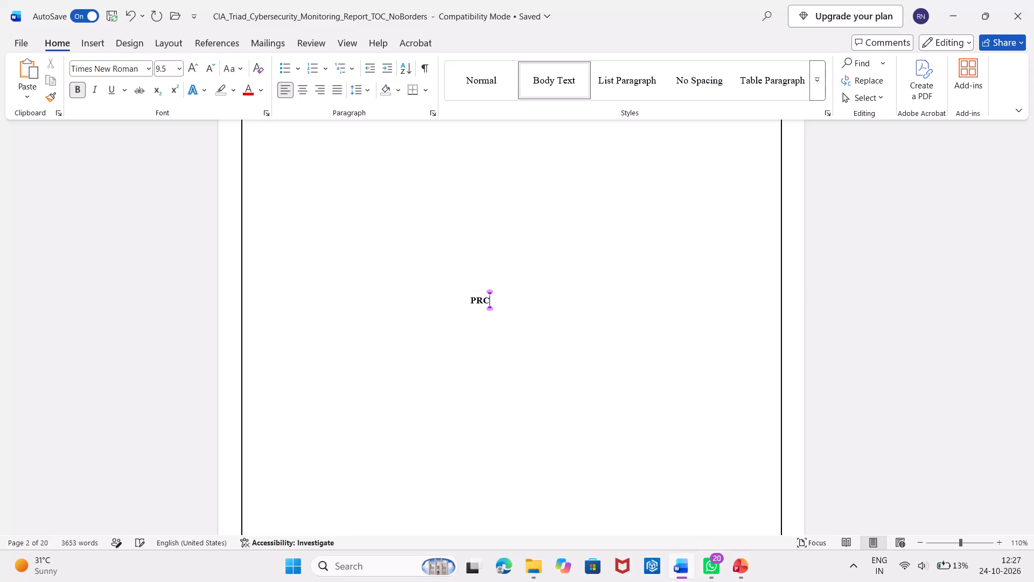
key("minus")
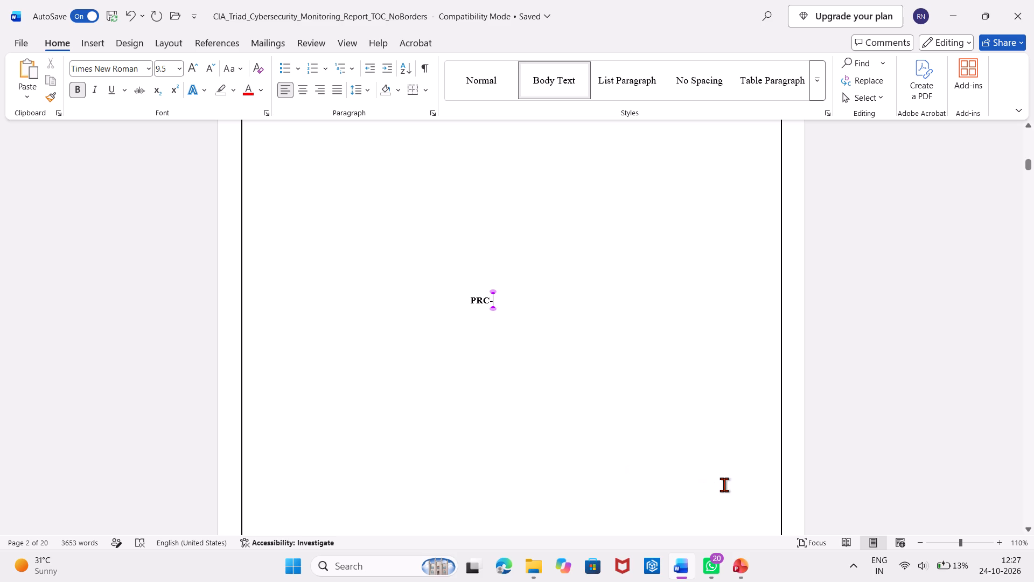
Add a wide gap of spaces after "PRC-" and enter the right-hand signatory's name with the title "Dr." on the same line.
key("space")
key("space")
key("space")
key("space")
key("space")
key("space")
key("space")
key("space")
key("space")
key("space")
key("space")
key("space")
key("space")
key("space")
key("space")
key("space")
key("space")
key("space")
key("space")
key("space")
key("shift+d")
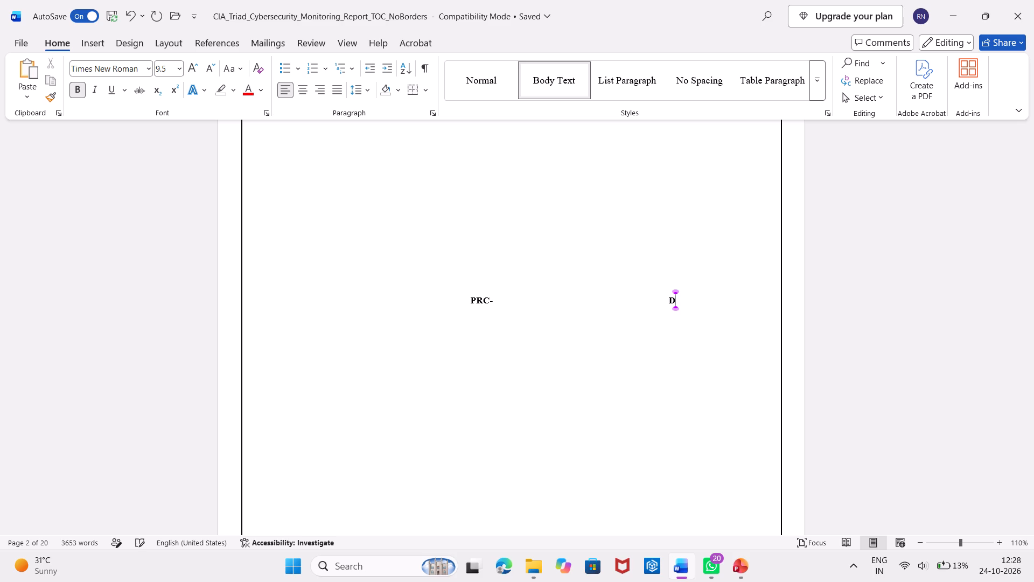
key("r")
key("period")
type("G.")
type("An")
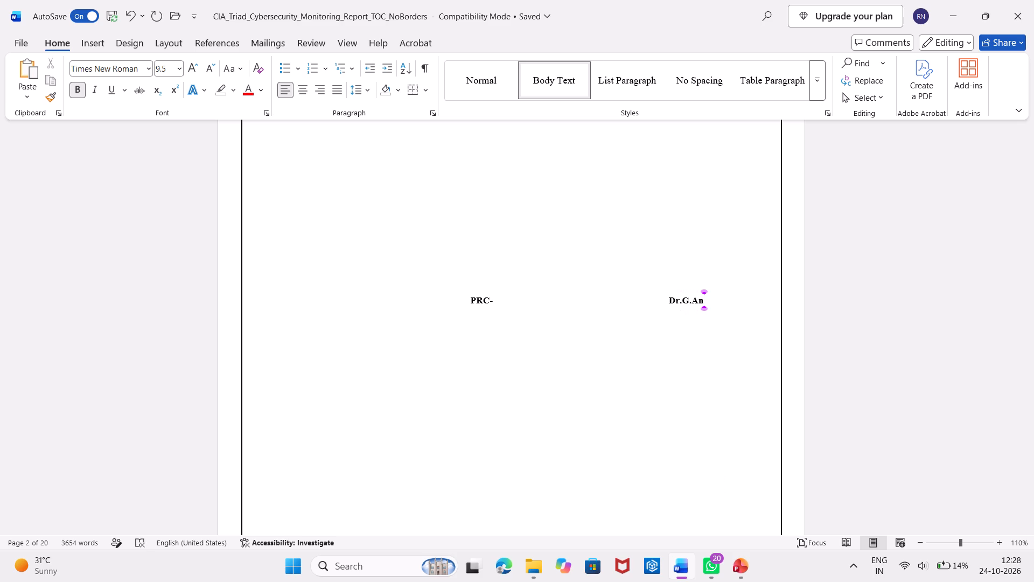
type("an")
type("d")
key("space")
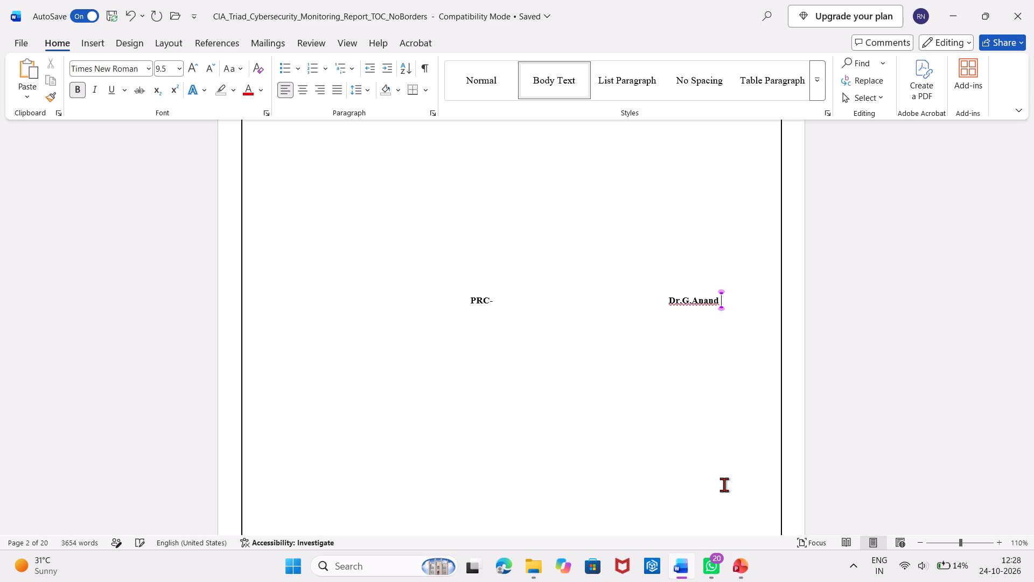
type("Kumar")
Remove five spaces before the right-hand signatory's name so the full name fits on one line.
left_click(663, 300)
key("BackSpace")
key("BackSpace")
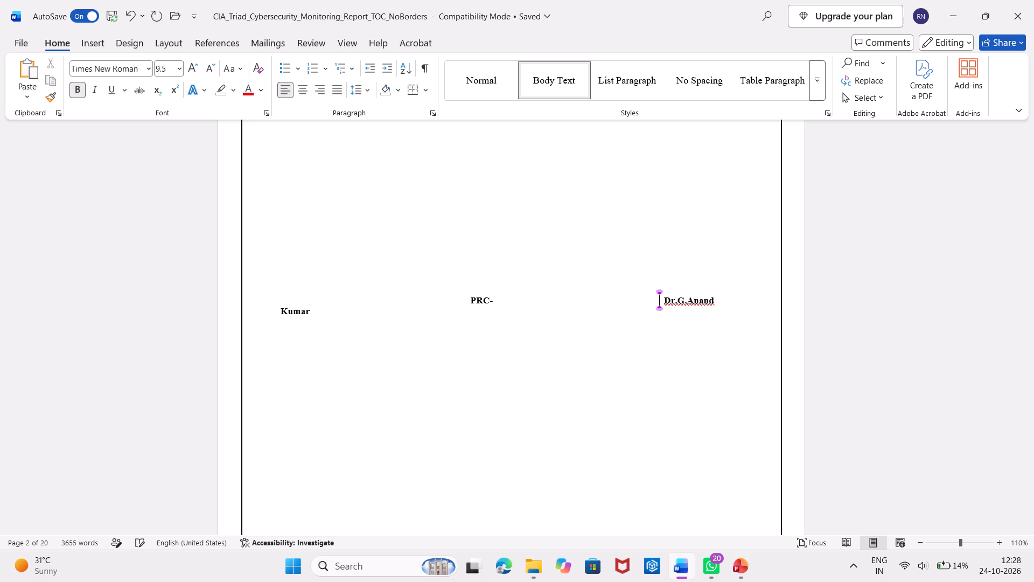
key("BackSpace")
key("BackSpace")
key("BackSpace")
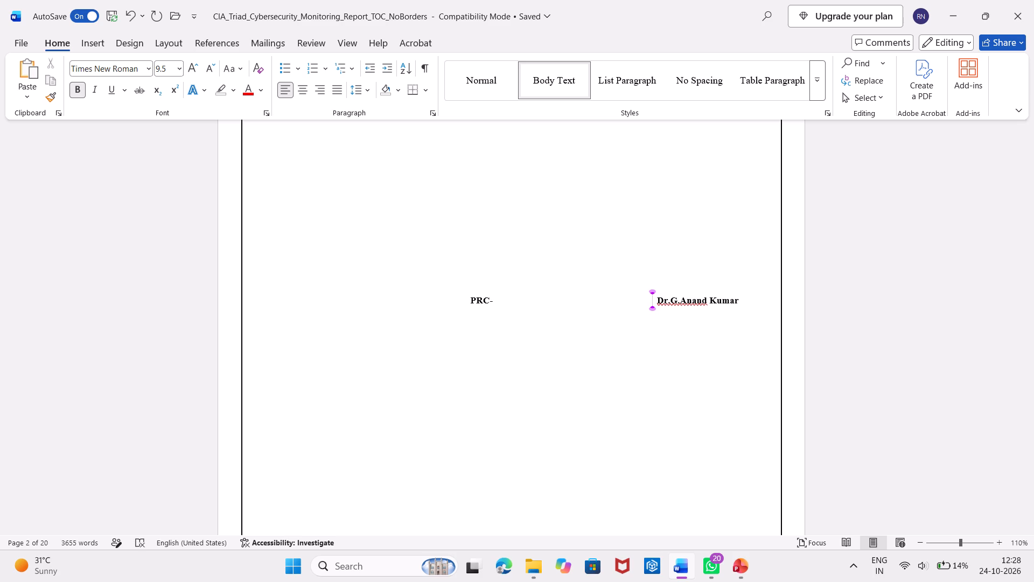
Start a new line directly after the right-hand signatory's name.
key("Right")
key("Right")
key("Right")
key("Right")
key("Right")
key("Right")
key("Right")
key("Right")
key("Right")
key("Right")
key("Right")
key("Right")
key("Right")
key("Right")
key("Right")
key("Right")
key("Right")
key("Right")
key("Return")
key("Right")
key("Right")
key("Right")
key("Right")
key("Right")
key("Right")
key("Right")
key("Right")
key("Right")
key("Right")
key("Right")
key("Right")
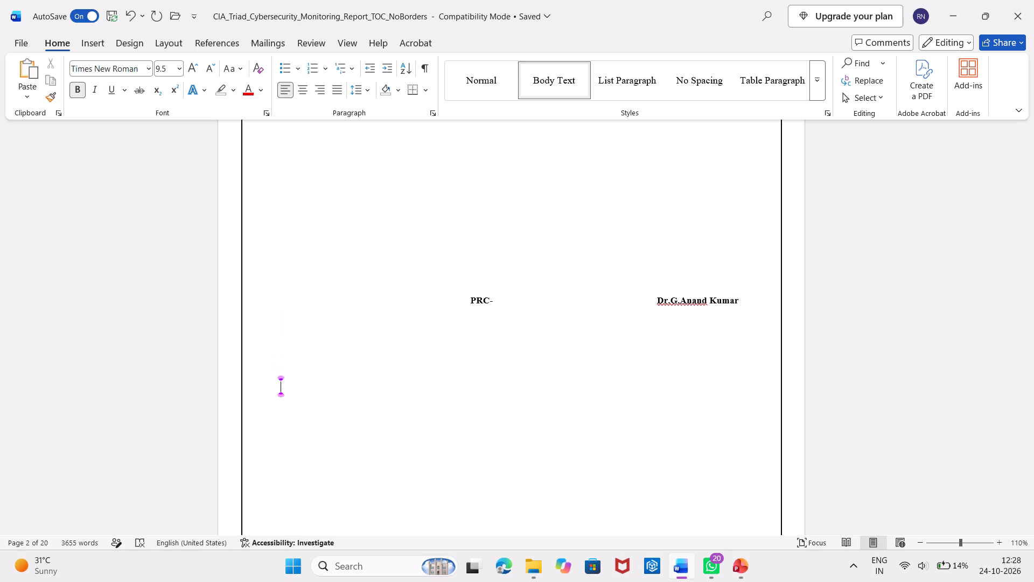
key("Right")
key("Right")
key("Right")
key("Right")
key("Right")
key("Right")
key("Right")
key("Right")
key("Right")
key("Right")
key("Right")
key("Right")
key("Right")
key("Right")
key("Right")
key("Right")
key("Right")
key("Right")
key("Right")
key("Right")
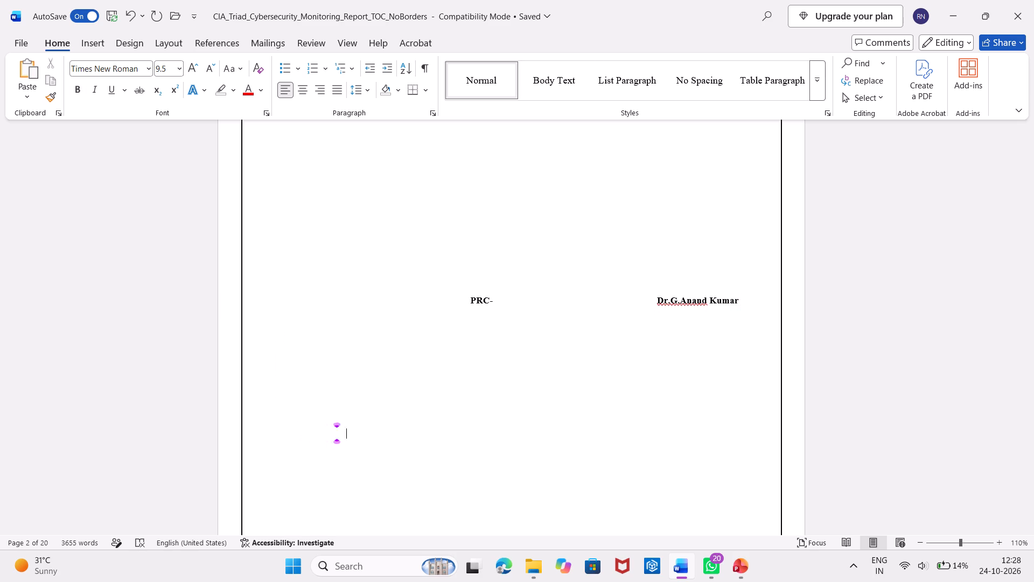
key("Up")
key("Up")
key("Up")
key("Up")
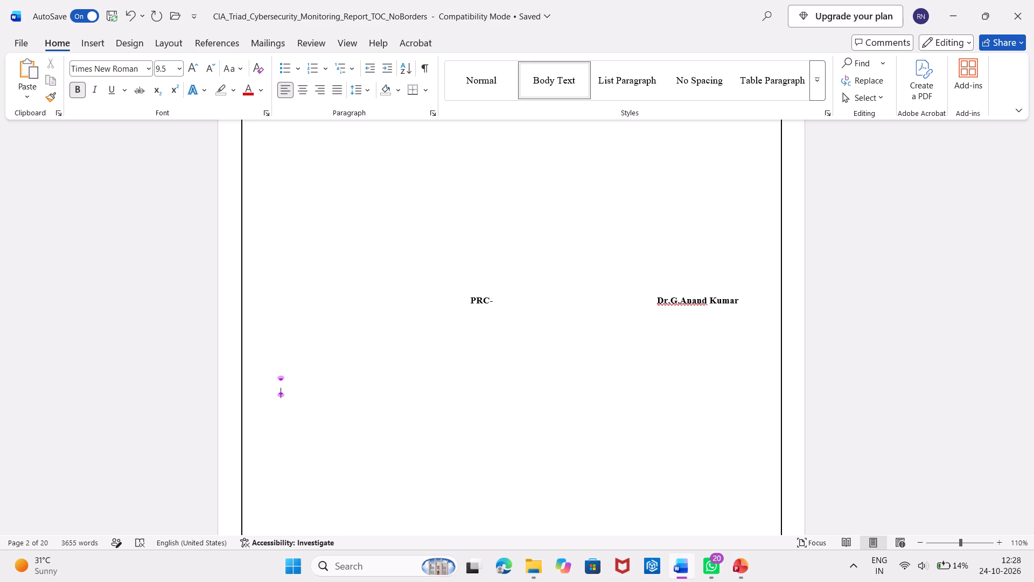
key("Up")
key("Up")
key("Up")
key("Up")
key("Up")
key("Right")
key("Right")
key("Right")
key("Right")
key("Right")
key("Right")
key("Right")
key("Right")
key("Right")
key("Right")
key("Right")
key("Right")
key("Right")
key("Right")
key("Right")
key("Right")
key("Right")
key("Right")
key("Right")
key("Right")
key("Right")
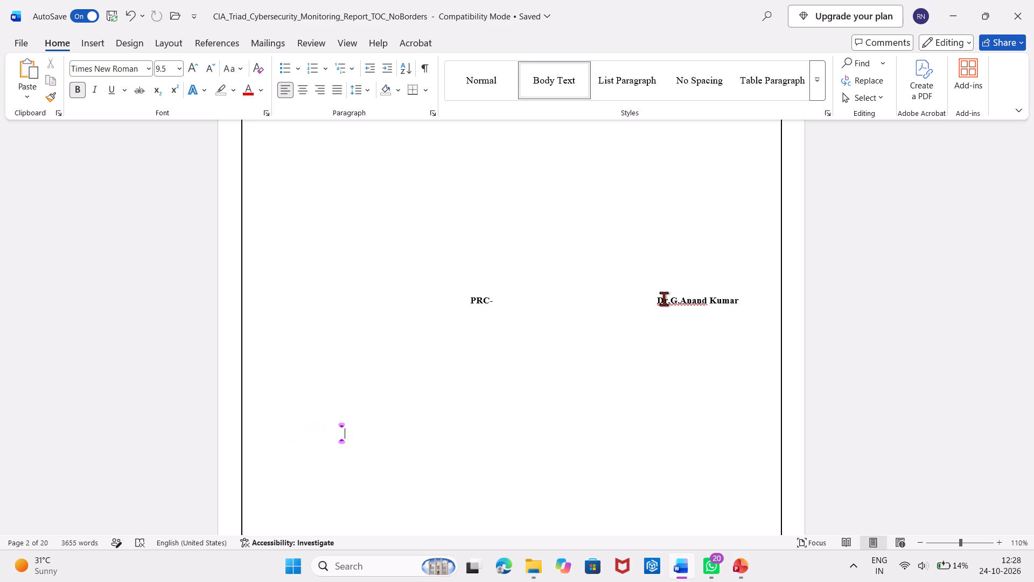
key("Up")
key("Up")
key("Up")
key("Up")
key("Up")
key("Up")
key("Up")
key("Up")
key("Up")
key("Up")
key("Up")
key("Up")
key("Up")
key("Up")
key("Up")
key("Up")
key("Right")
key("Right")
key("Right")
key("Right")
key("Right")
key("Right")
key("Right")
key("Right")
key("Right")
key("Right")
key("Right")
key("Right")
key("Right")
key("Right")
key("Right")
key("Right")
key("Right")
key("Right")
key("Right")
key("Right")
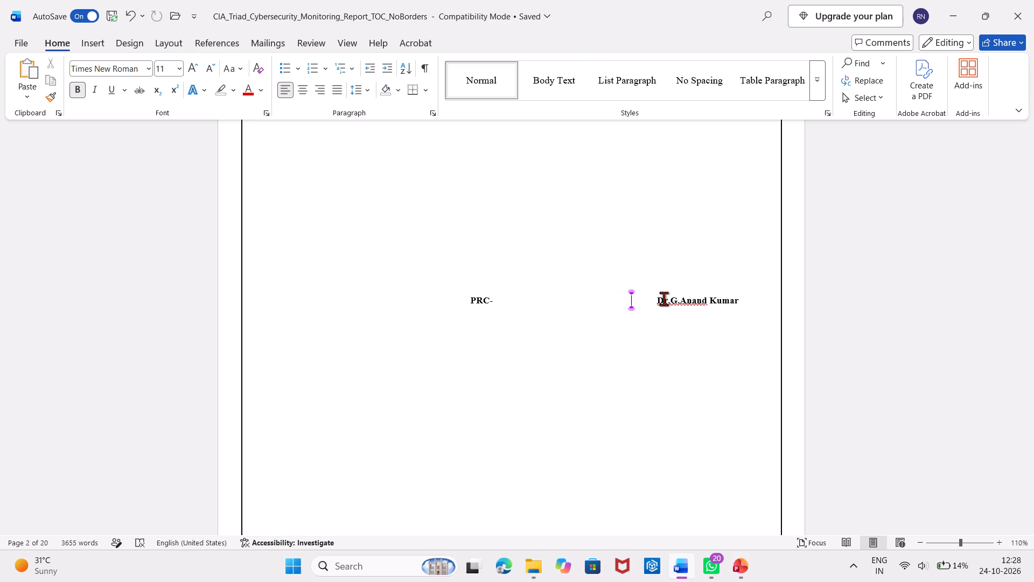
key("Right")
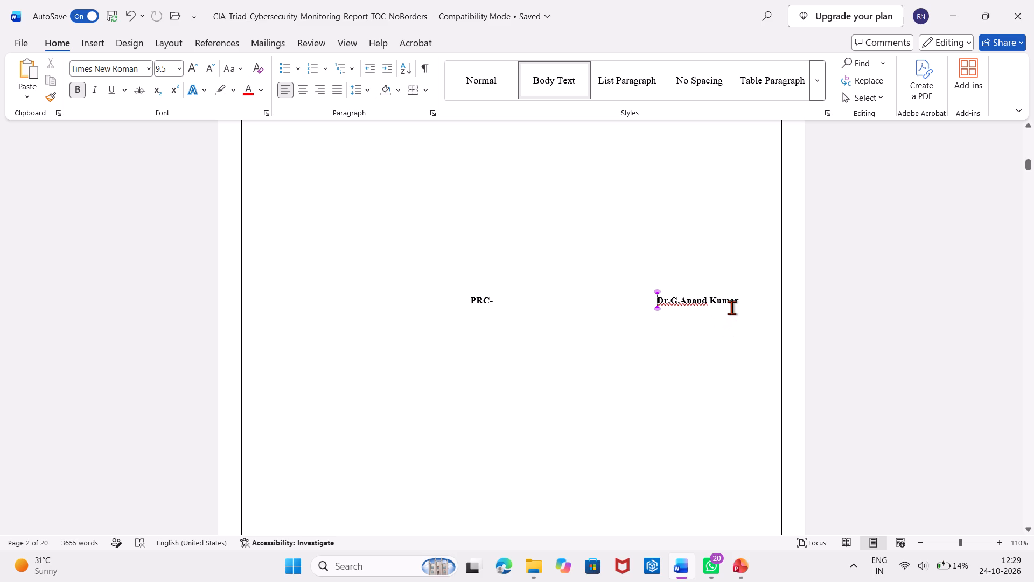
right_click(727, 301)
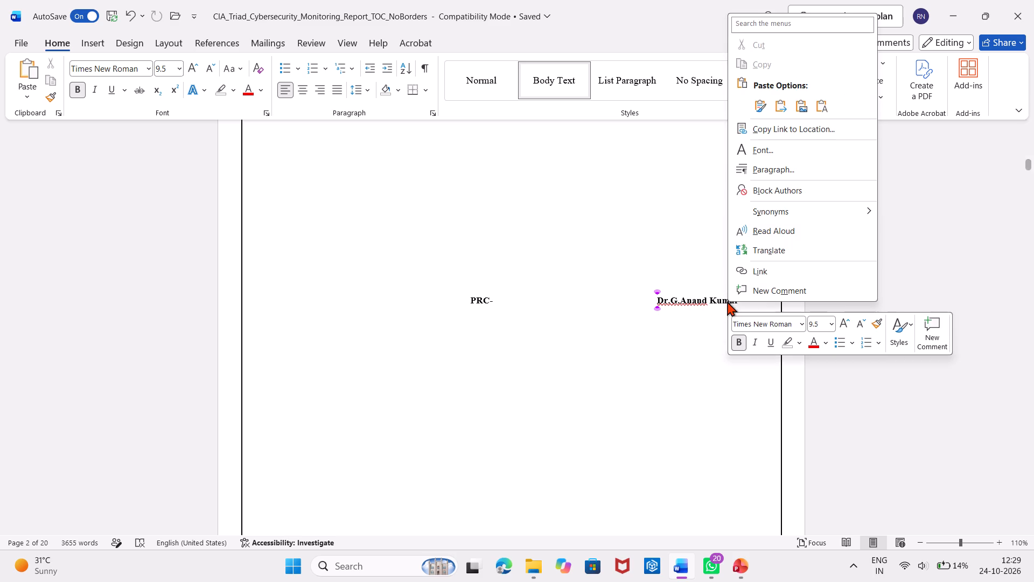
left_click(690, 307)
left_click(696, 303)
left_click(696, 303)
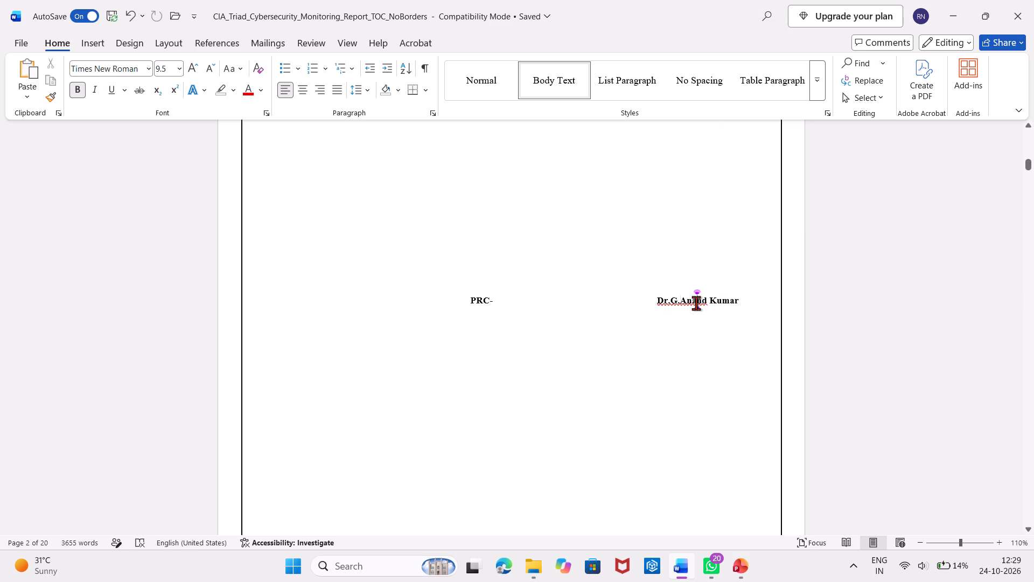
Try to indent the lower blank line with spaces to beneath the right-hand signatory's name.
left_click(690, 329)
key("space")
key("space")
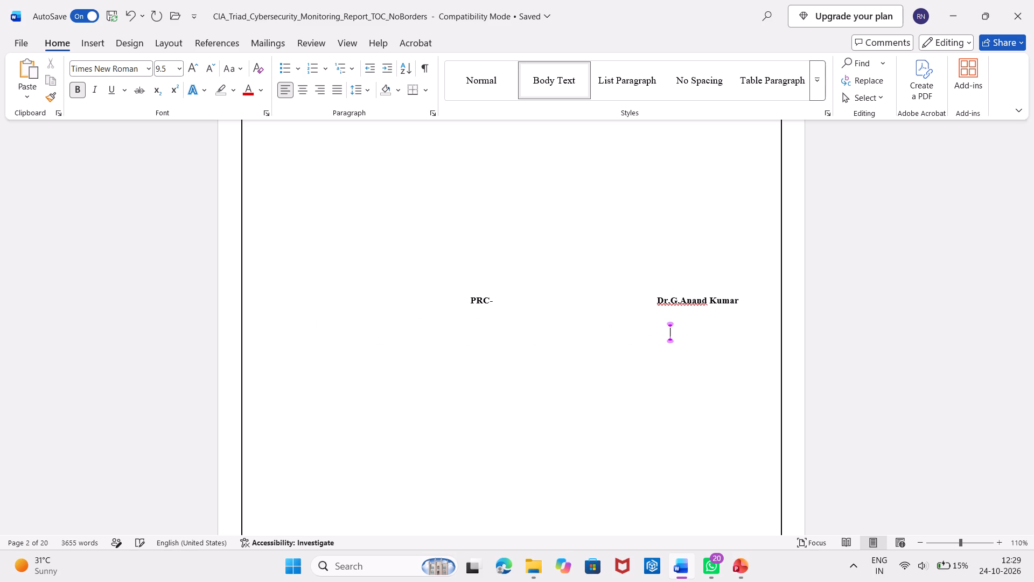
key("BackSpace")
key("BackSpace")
Indent the line directly below the right-hand signatory's name with spaces and enter the bold title "Professor & Dean" under the name.
key("Up")
key("Up")
key("Down")
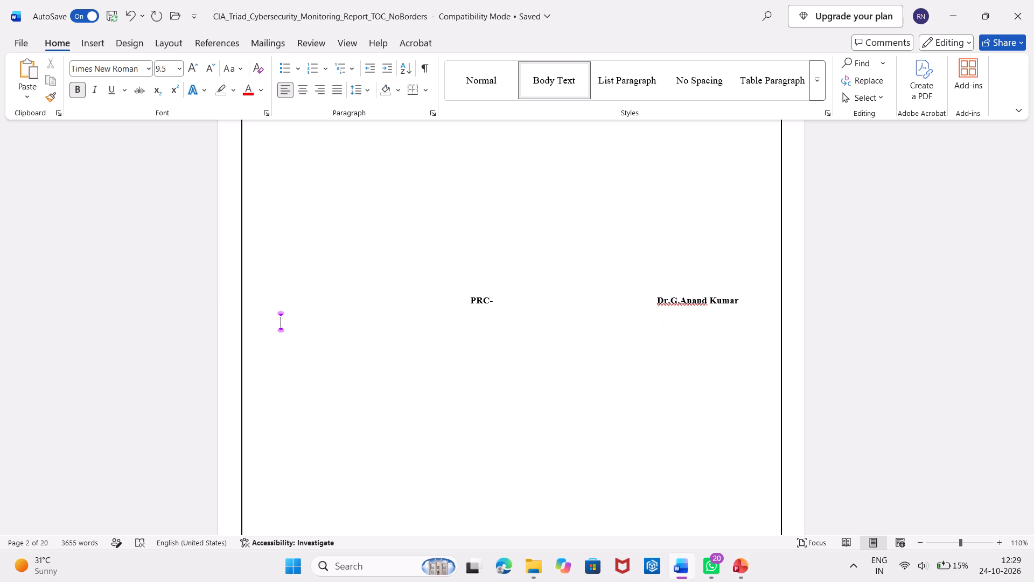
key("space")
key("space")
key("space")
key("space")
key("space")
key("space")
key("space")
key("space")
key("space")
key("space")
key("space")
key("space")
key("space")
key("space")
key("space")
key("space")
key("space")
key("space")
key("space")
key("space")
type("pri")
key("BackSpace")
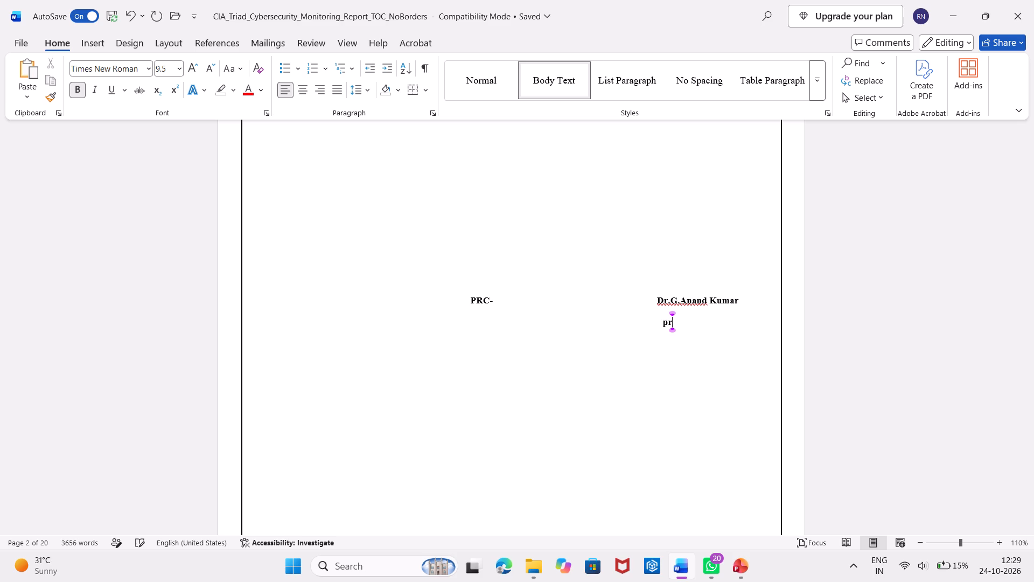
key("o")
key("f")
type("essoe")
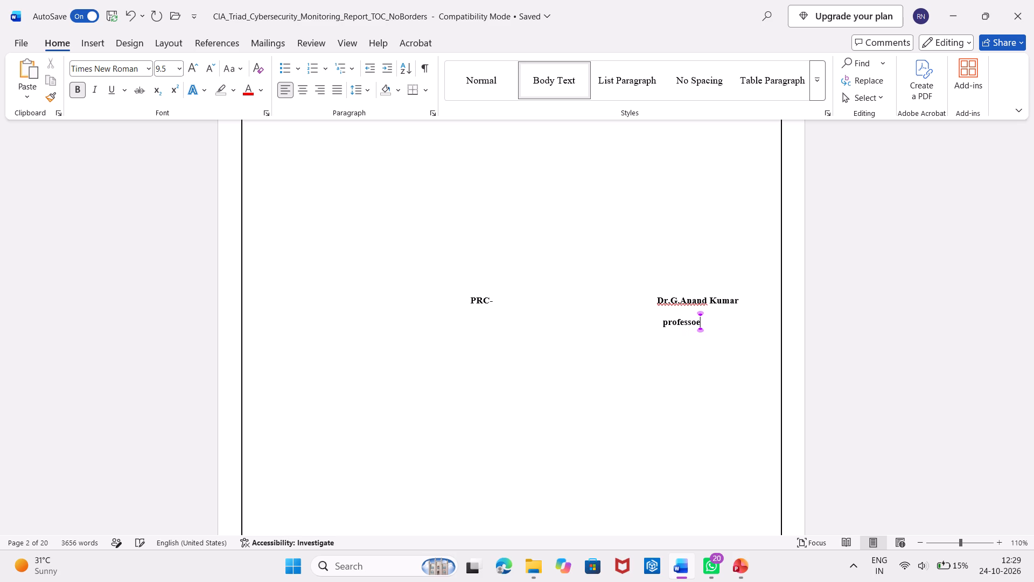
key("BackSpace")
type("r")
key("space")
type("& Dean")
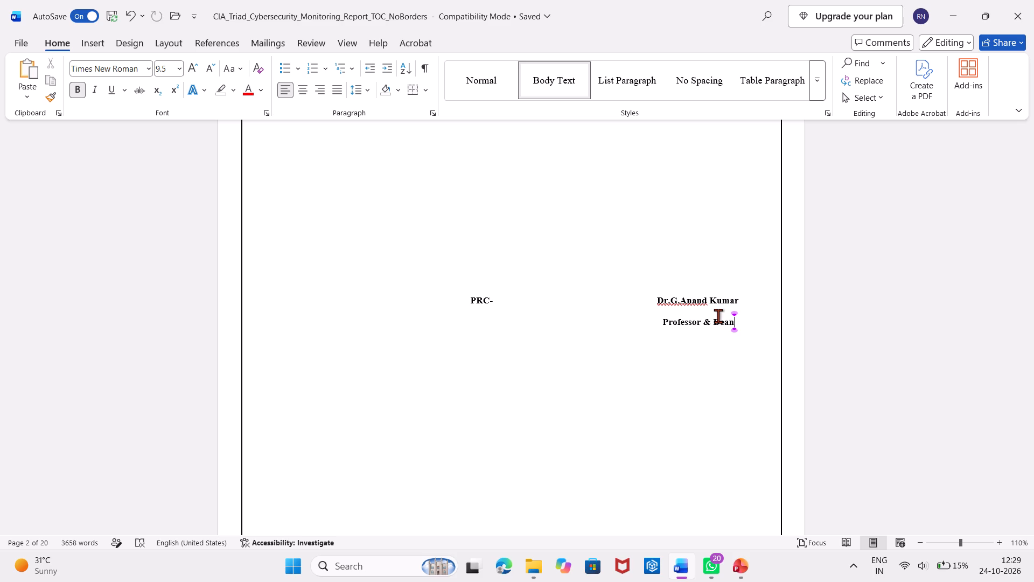
Replace the "PRC-" label with ten spaces, keeping the right-hand signatory's name above the "Professor & Dean" line.
left_click(495, 299)
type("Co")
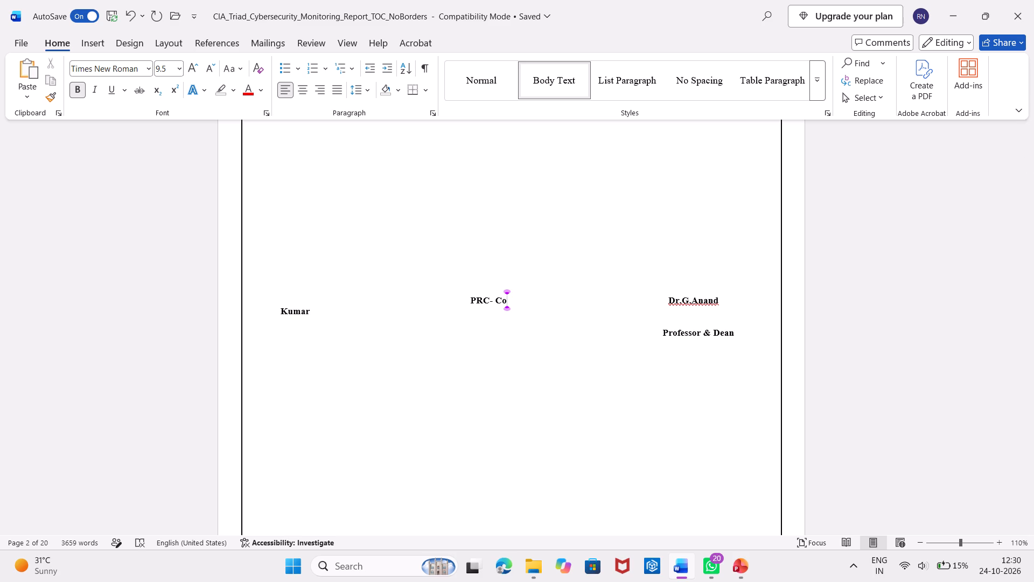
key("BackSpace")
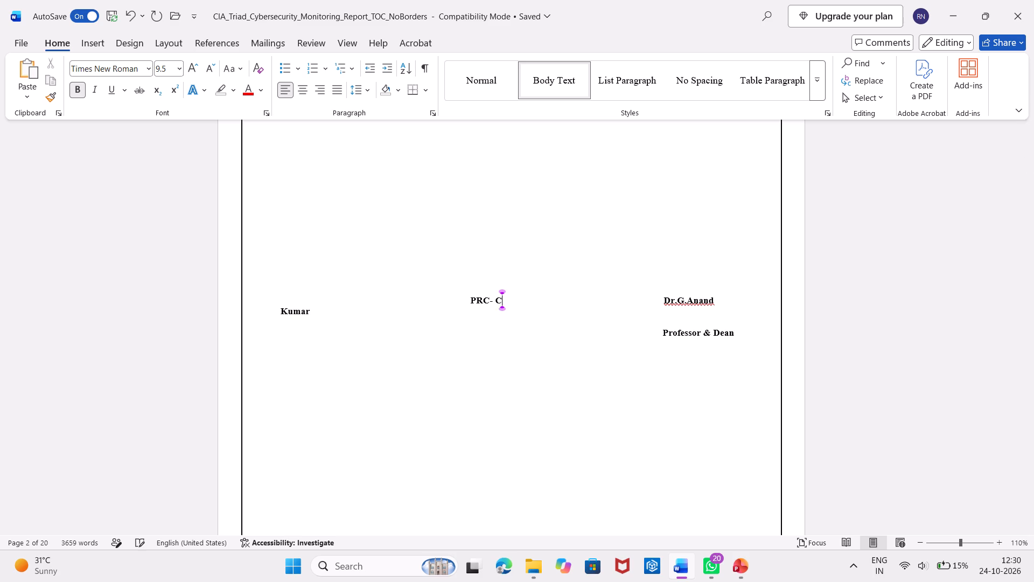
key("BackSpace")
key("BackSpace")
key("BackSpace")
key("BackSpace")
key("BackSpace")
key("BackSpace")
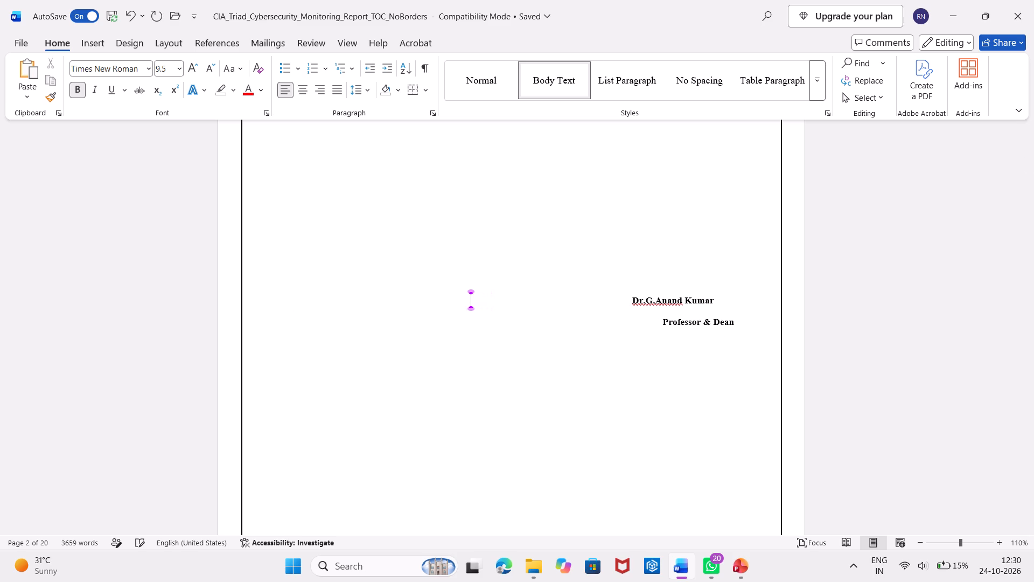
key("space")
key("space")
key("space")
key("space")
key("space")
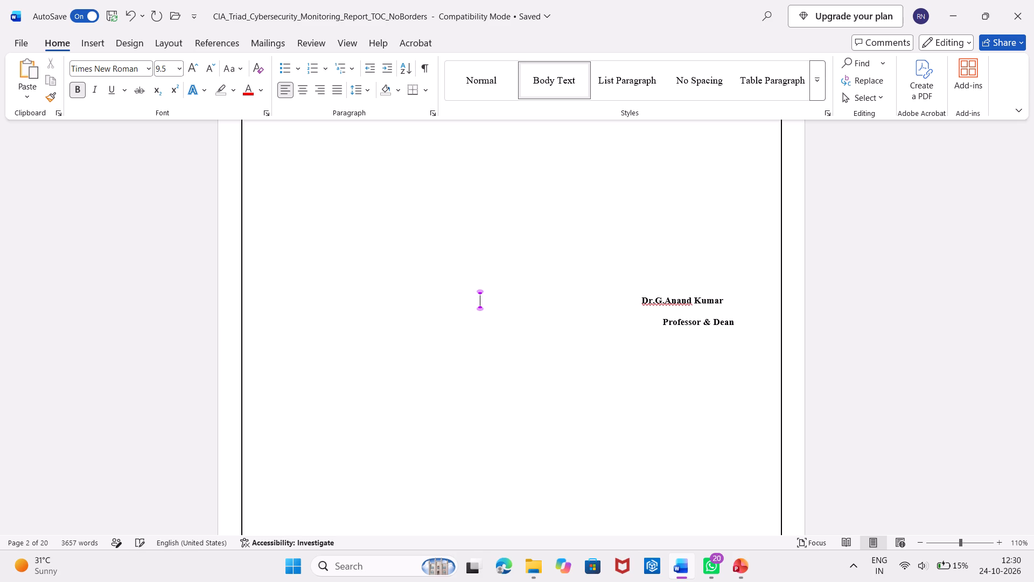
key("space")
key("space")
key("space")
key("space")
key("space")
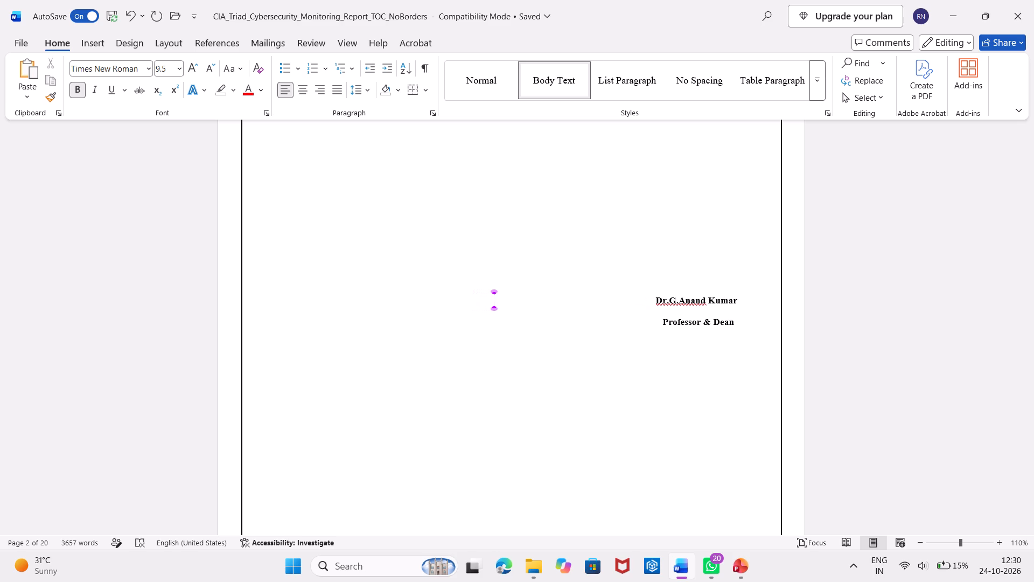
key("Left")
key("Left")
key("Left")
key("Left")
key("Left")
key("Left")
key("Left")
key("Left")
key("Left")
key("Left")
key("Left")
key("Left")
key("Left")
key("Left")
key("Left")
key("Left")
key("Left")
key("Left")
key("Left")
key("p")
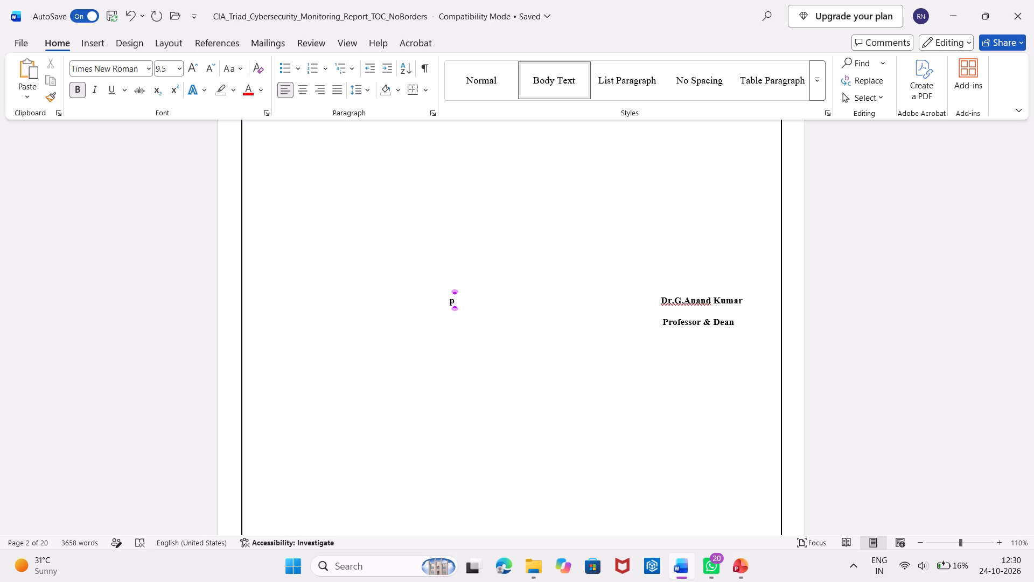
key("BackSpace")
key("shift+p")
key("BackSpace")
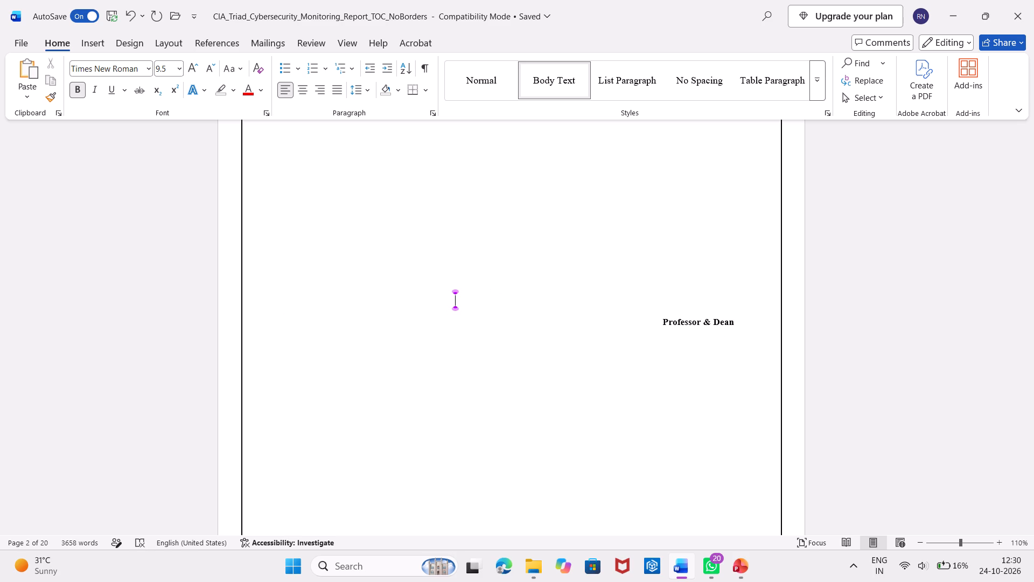
Enter the bold label "PRC-Convener" in the middle of the signature line, to the left of the existing signatory's name.
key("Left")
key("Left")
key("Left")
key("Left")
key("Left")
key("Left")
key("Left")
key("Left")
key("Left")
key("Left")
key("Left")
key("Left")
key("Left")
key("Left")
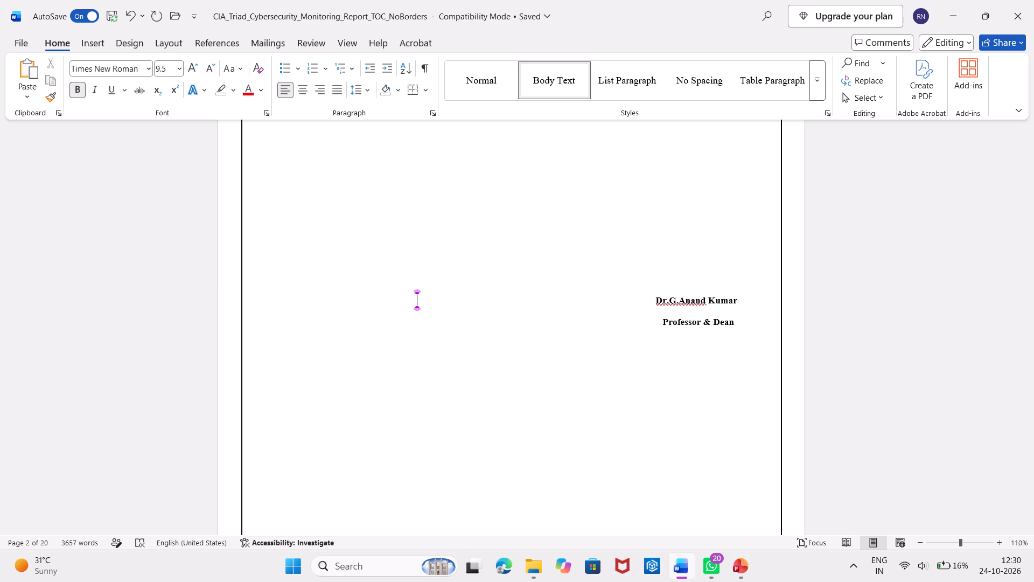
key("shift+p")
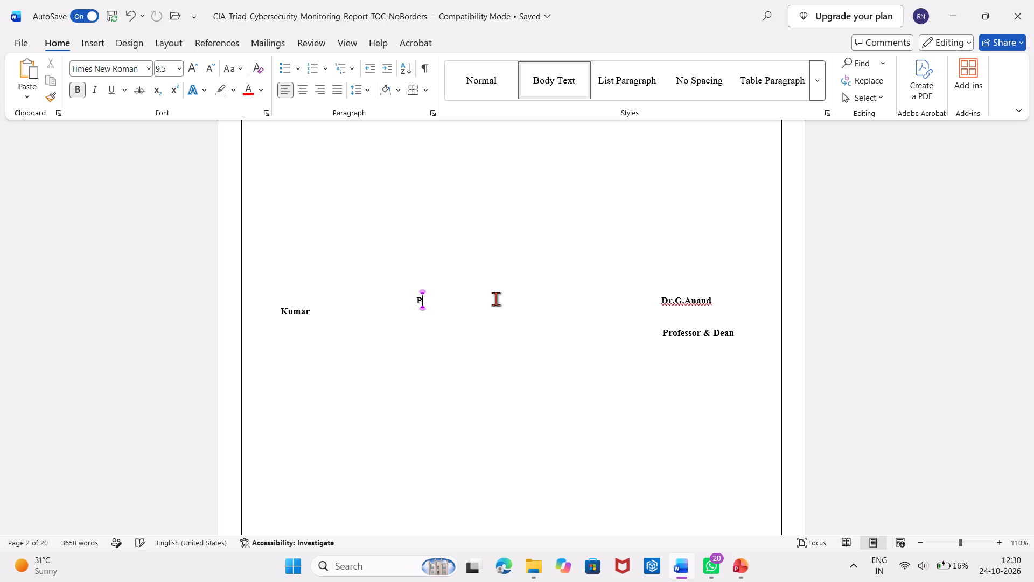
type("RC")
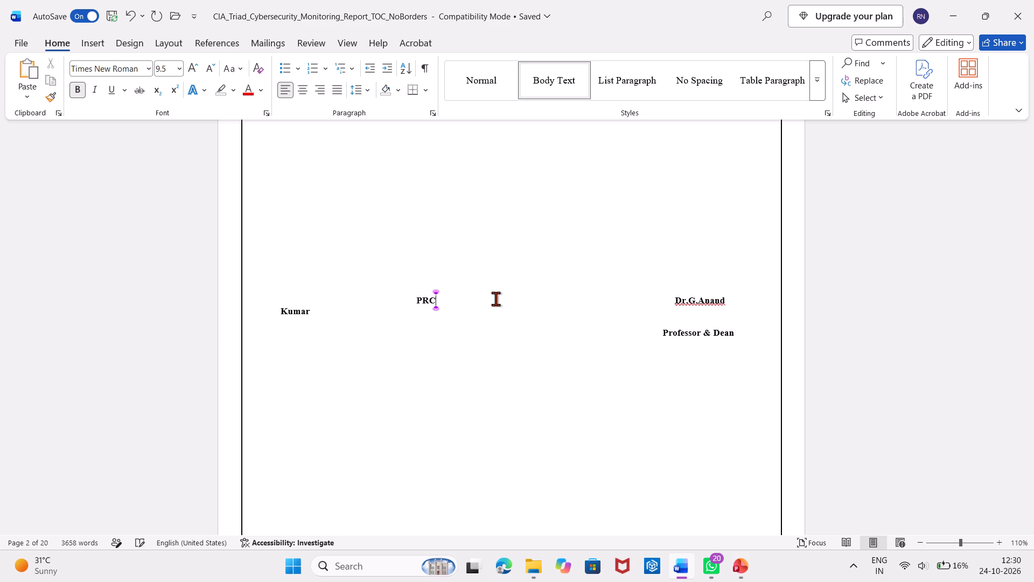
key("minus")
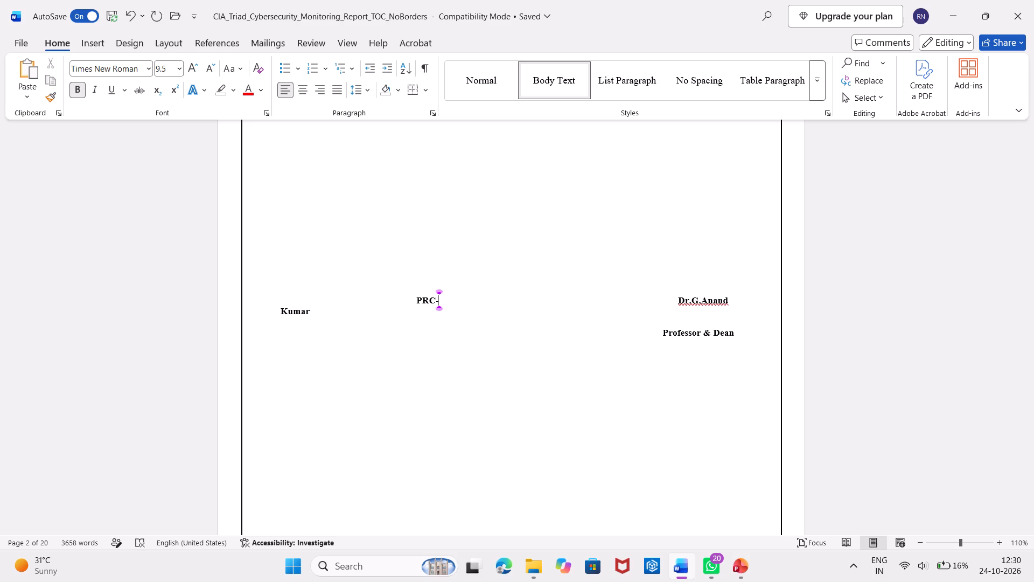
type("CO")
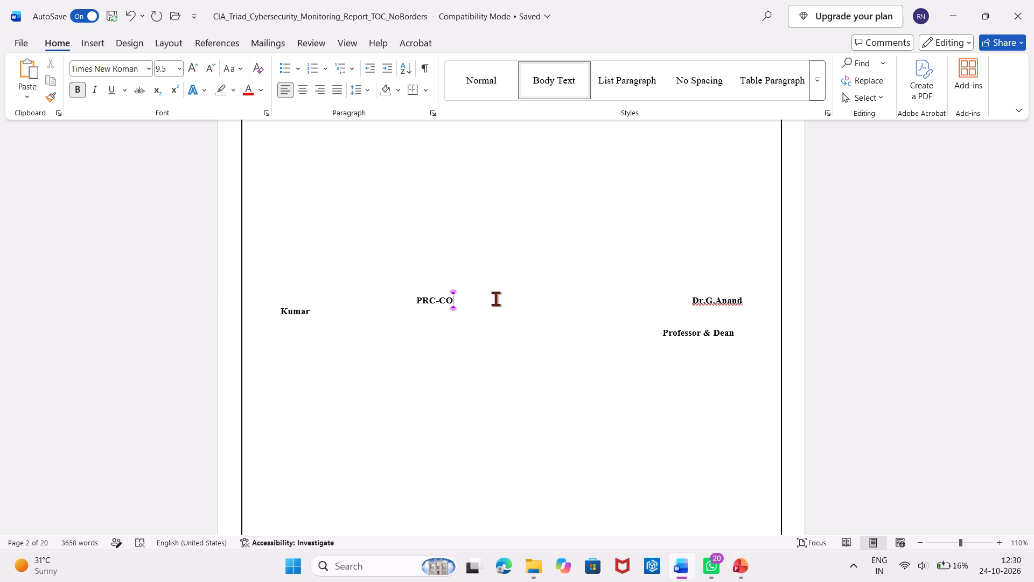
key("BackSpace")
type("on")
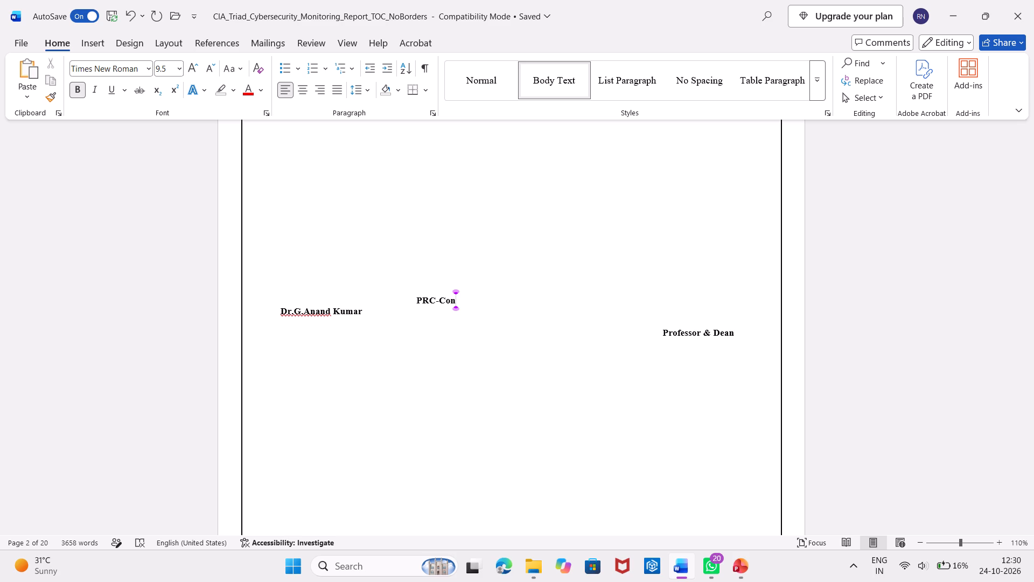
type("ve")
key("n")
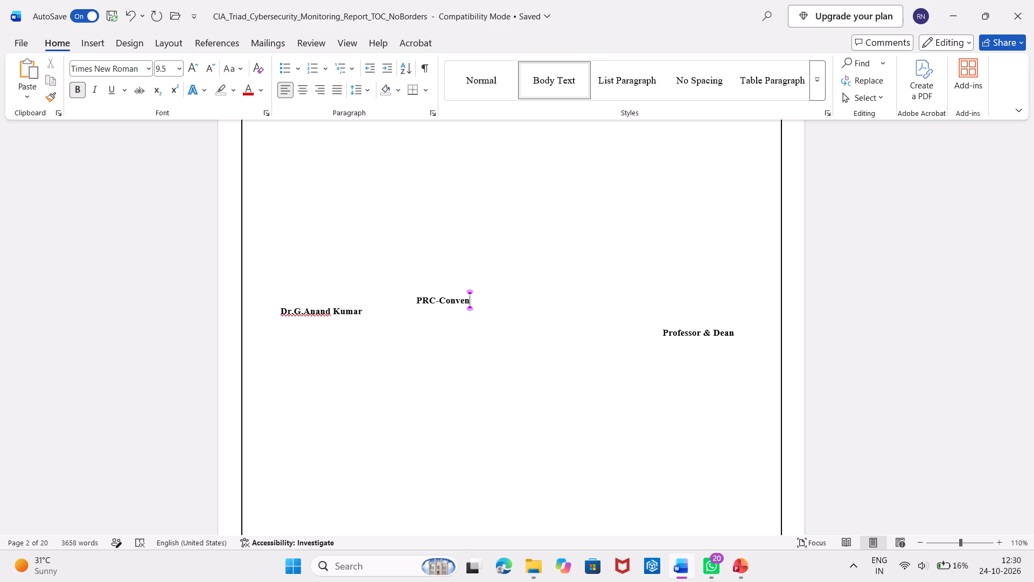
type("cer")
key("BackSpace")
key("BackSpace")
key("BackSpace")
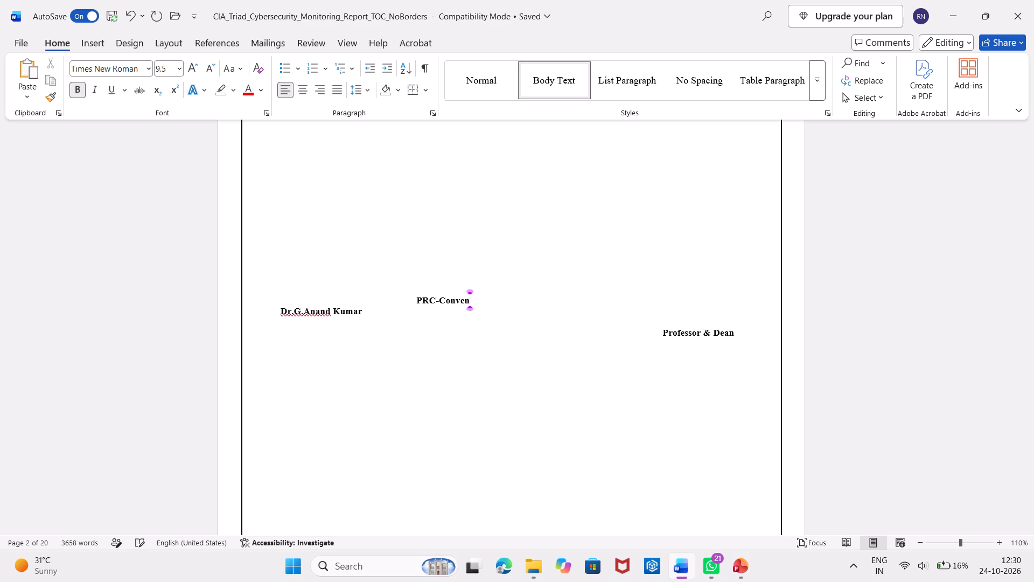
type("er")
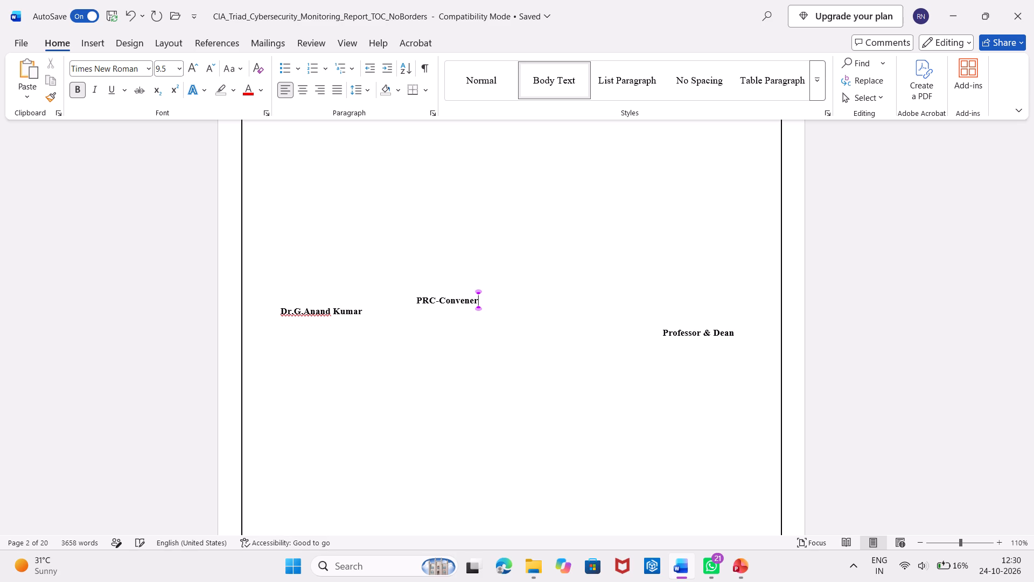
Start a new line after "PRC-Convener", indent it with twenty spaces beneath the label, and enter the convener's name in square brackets.
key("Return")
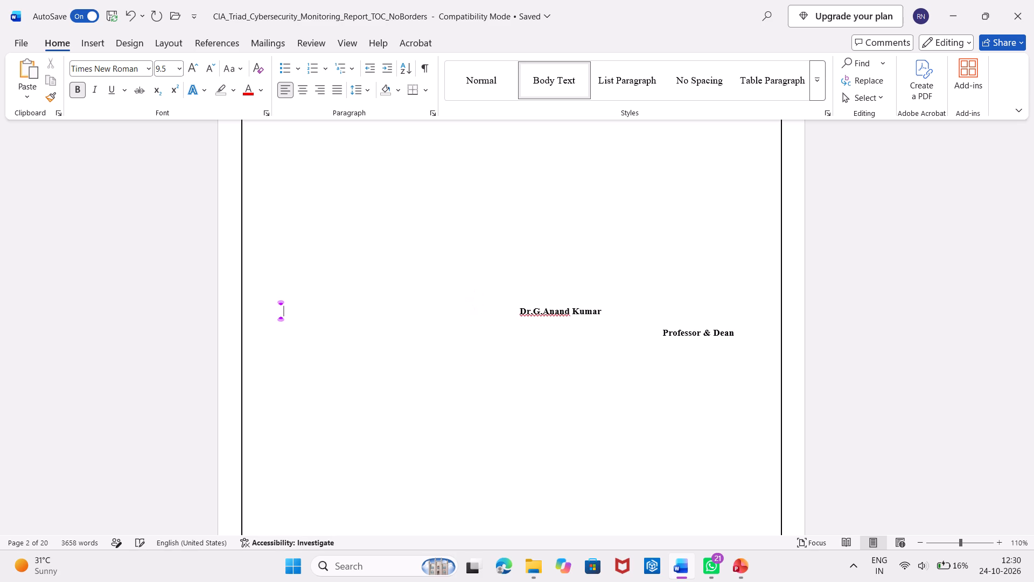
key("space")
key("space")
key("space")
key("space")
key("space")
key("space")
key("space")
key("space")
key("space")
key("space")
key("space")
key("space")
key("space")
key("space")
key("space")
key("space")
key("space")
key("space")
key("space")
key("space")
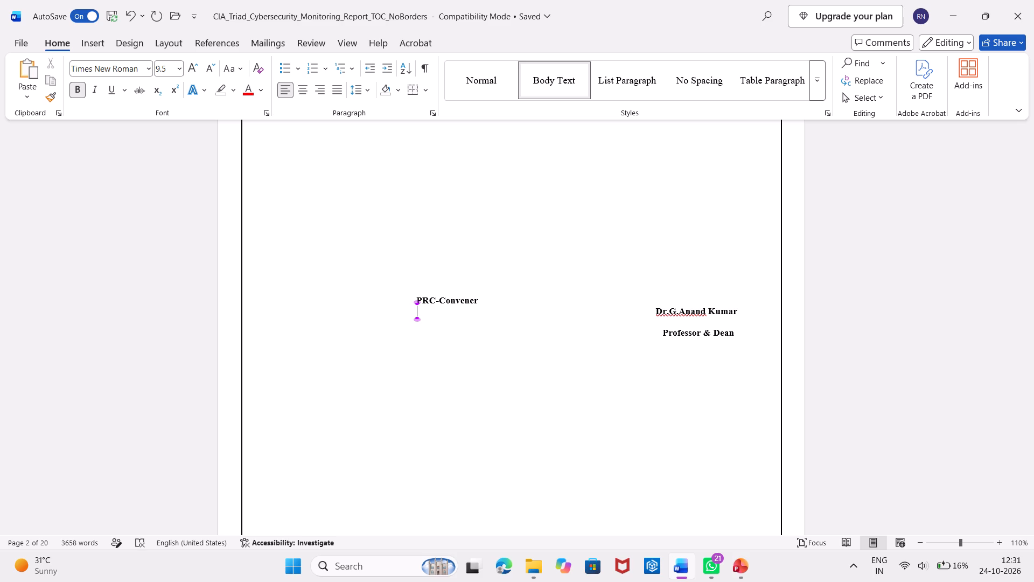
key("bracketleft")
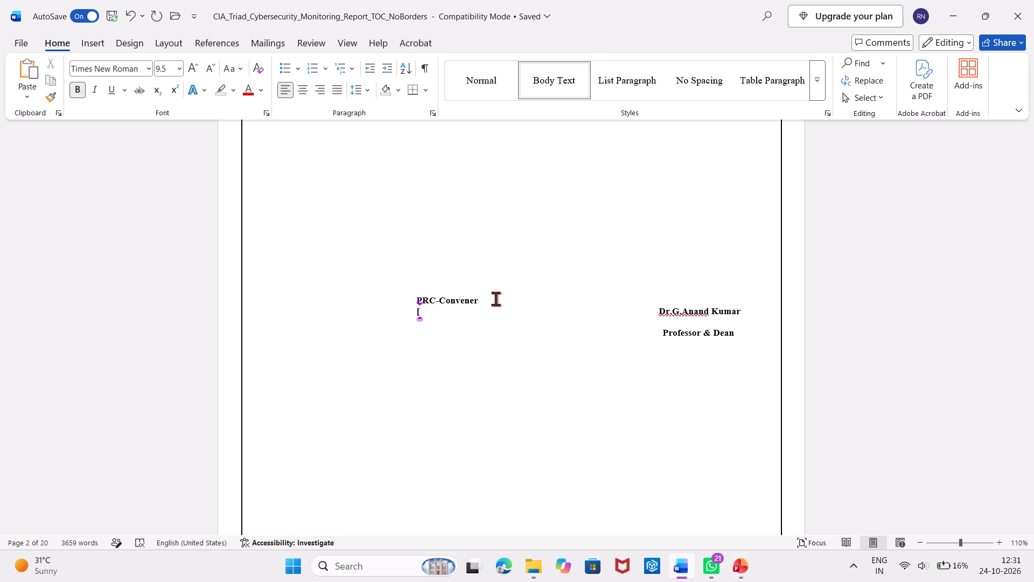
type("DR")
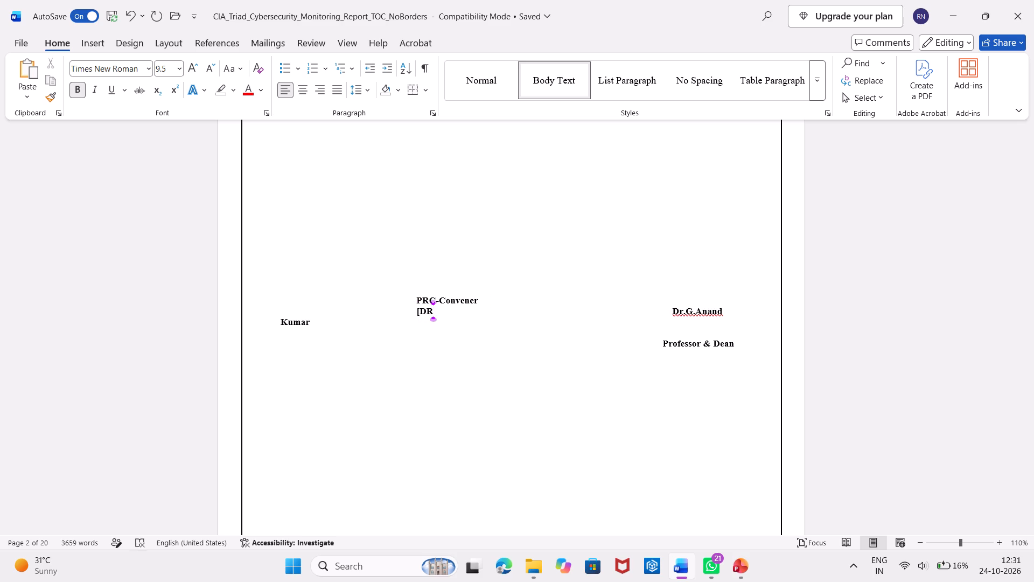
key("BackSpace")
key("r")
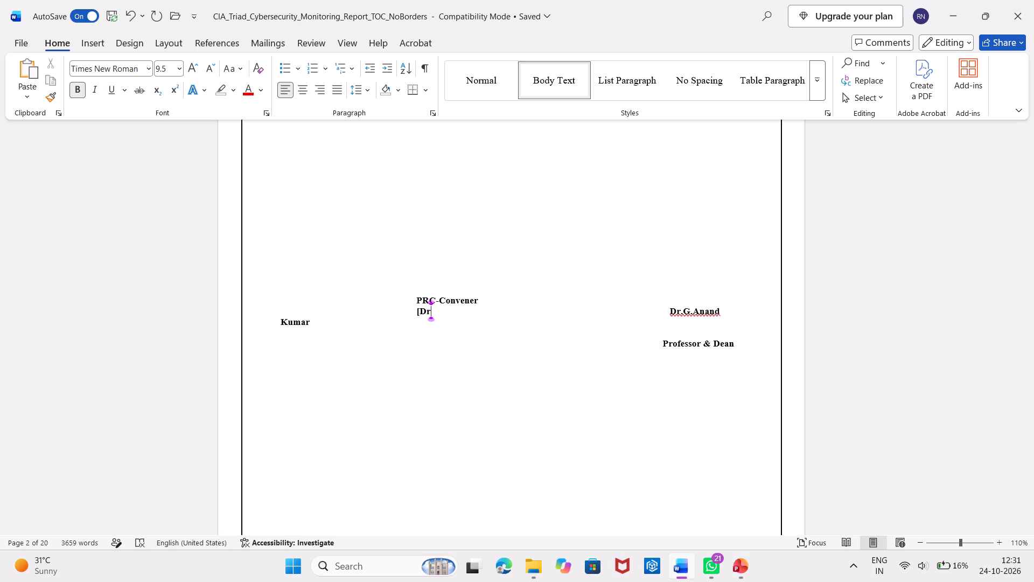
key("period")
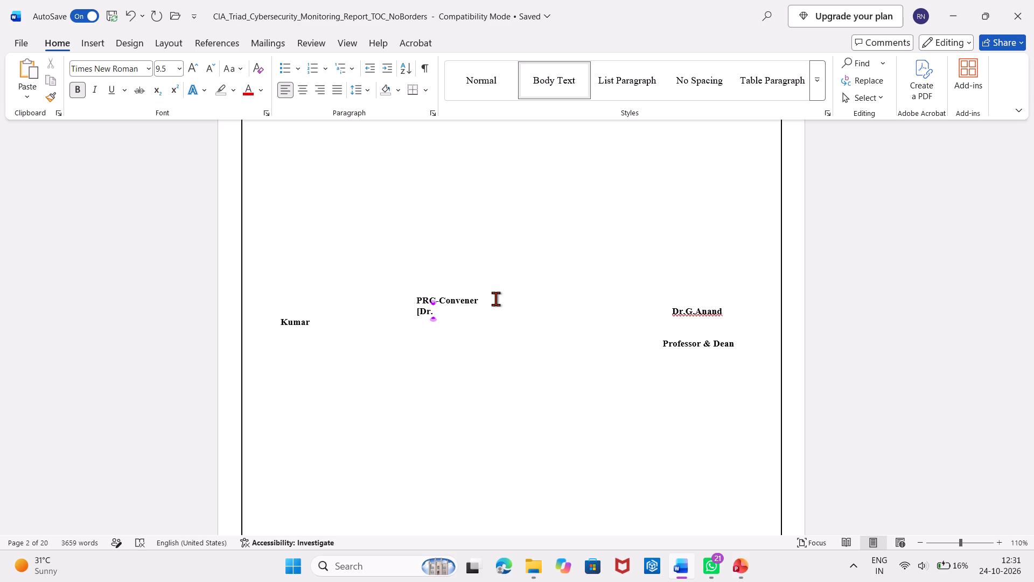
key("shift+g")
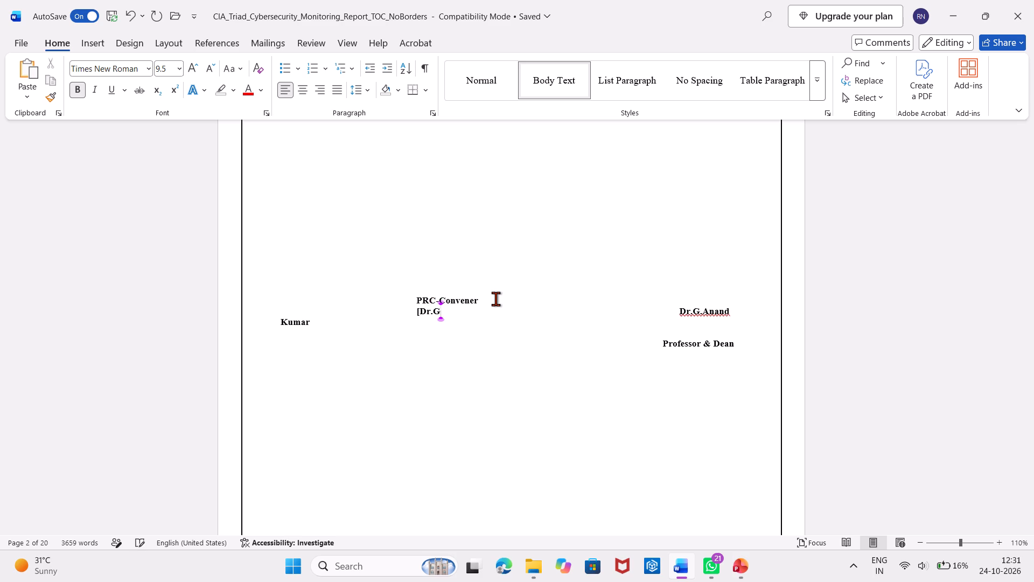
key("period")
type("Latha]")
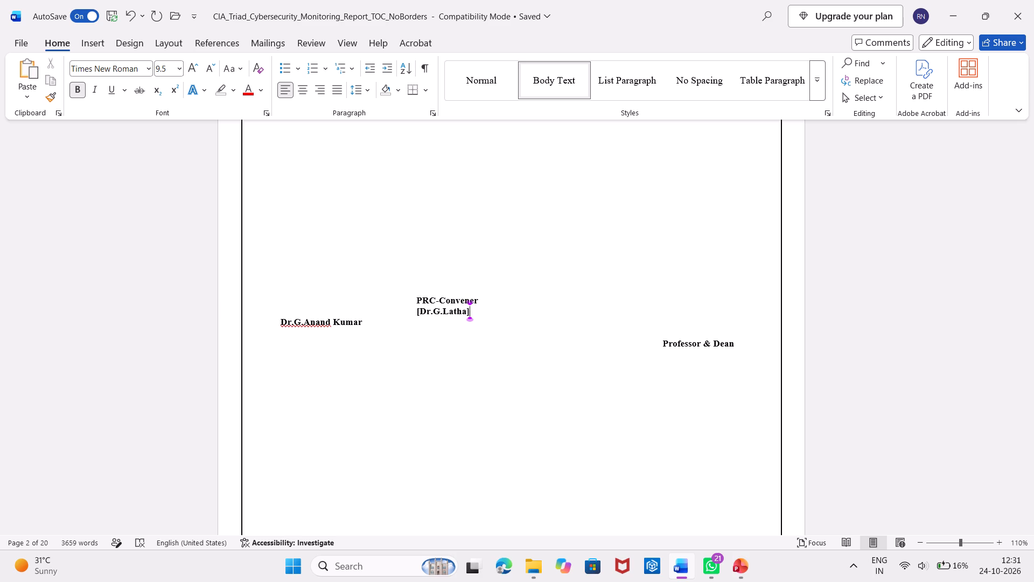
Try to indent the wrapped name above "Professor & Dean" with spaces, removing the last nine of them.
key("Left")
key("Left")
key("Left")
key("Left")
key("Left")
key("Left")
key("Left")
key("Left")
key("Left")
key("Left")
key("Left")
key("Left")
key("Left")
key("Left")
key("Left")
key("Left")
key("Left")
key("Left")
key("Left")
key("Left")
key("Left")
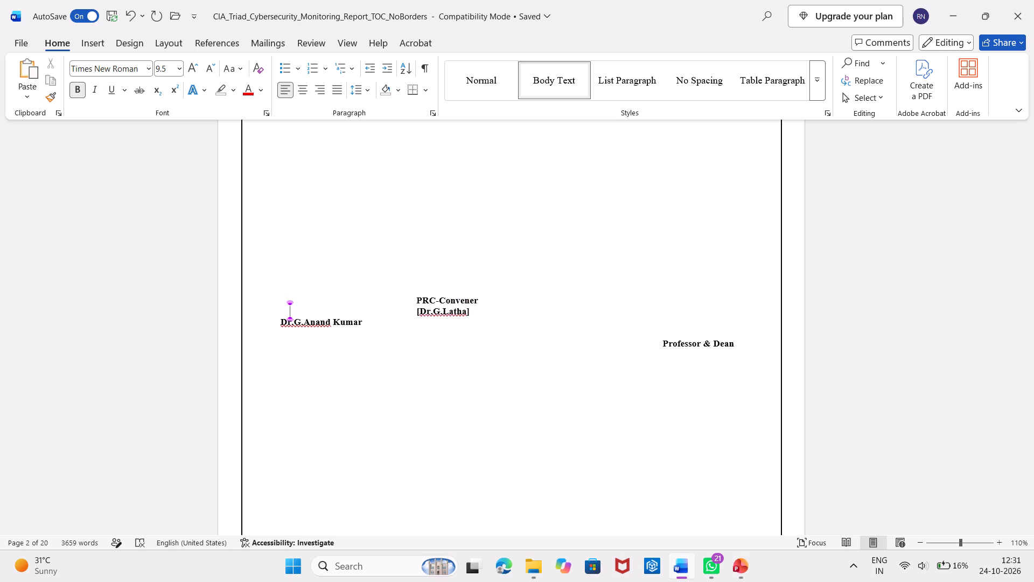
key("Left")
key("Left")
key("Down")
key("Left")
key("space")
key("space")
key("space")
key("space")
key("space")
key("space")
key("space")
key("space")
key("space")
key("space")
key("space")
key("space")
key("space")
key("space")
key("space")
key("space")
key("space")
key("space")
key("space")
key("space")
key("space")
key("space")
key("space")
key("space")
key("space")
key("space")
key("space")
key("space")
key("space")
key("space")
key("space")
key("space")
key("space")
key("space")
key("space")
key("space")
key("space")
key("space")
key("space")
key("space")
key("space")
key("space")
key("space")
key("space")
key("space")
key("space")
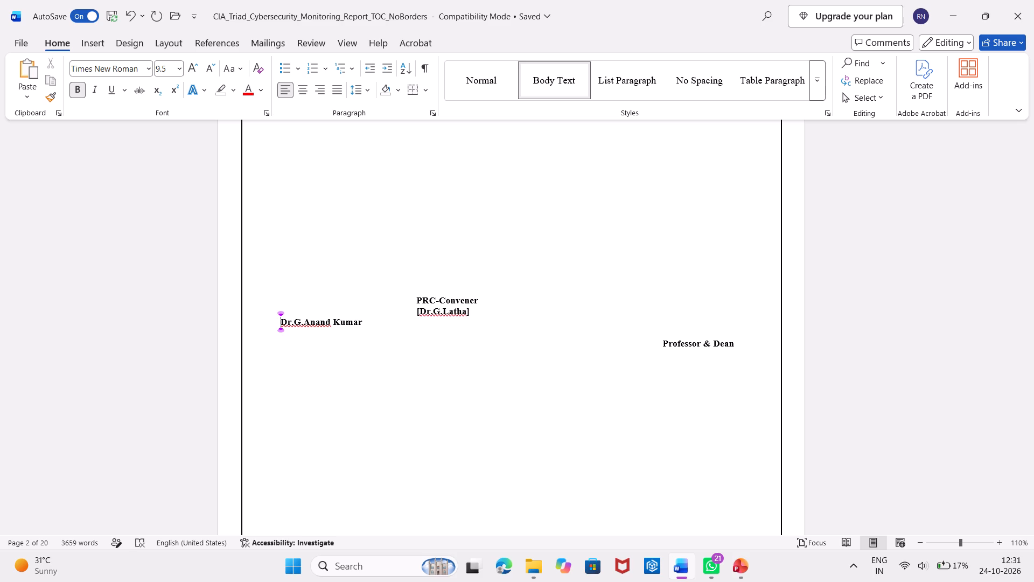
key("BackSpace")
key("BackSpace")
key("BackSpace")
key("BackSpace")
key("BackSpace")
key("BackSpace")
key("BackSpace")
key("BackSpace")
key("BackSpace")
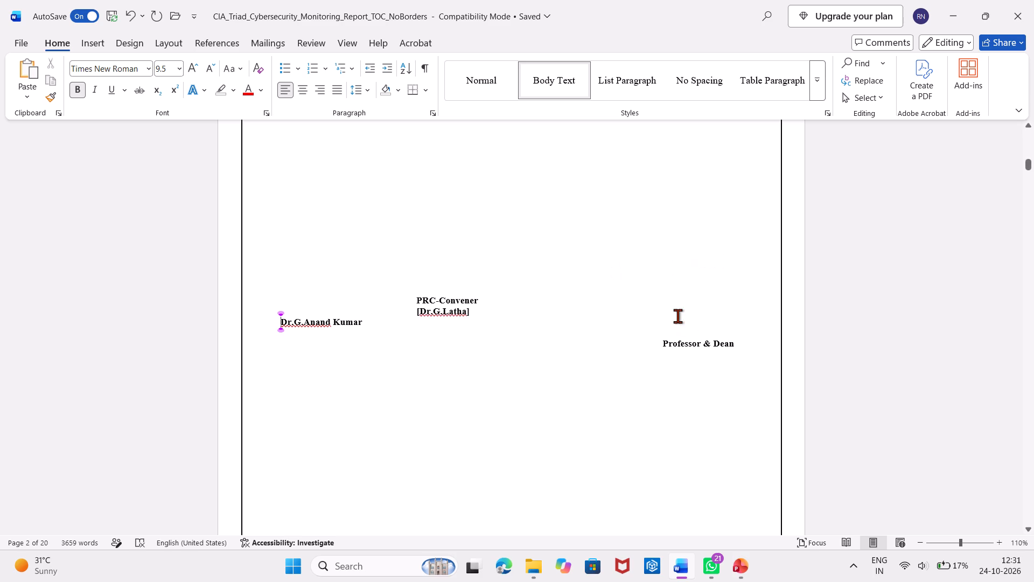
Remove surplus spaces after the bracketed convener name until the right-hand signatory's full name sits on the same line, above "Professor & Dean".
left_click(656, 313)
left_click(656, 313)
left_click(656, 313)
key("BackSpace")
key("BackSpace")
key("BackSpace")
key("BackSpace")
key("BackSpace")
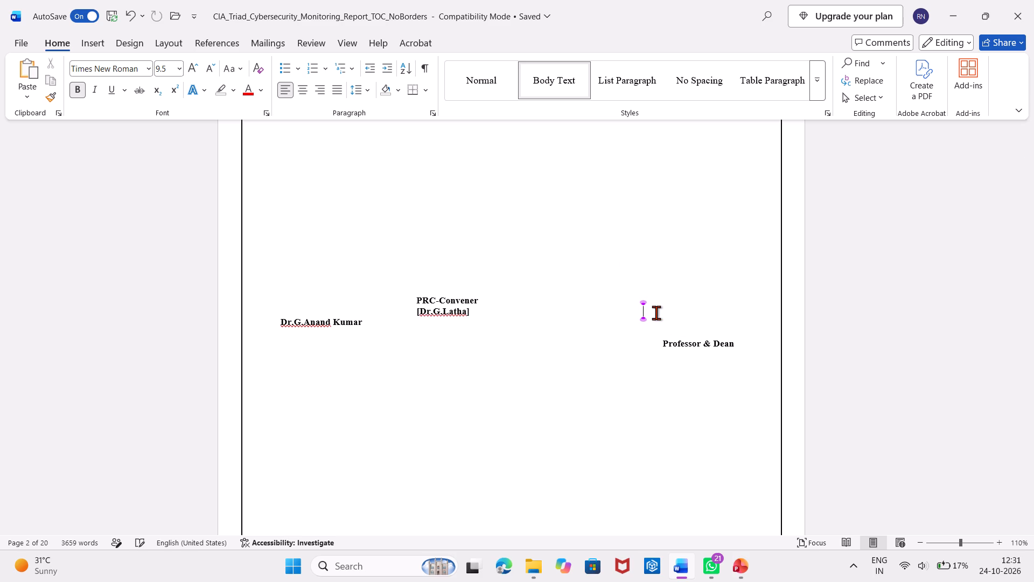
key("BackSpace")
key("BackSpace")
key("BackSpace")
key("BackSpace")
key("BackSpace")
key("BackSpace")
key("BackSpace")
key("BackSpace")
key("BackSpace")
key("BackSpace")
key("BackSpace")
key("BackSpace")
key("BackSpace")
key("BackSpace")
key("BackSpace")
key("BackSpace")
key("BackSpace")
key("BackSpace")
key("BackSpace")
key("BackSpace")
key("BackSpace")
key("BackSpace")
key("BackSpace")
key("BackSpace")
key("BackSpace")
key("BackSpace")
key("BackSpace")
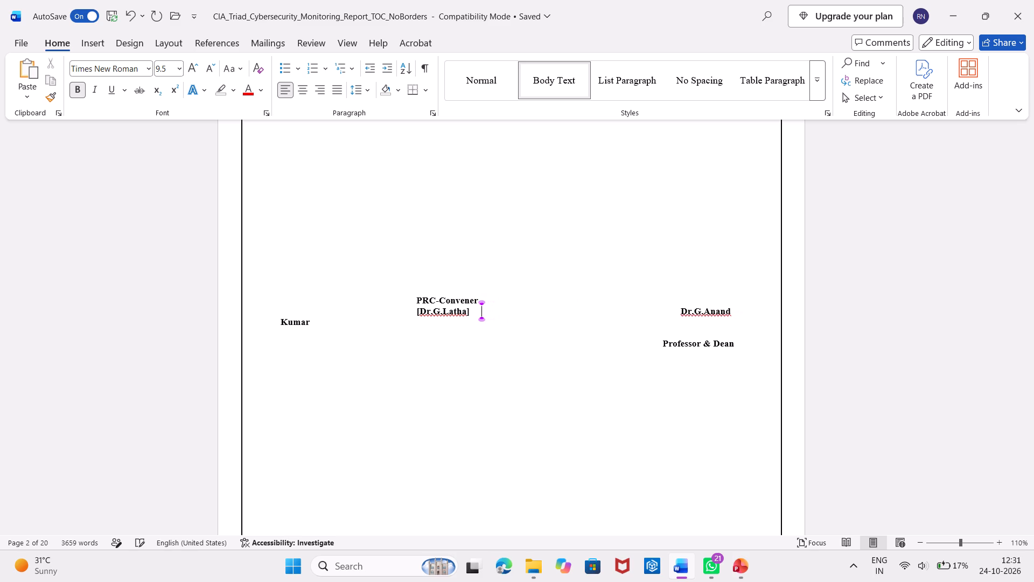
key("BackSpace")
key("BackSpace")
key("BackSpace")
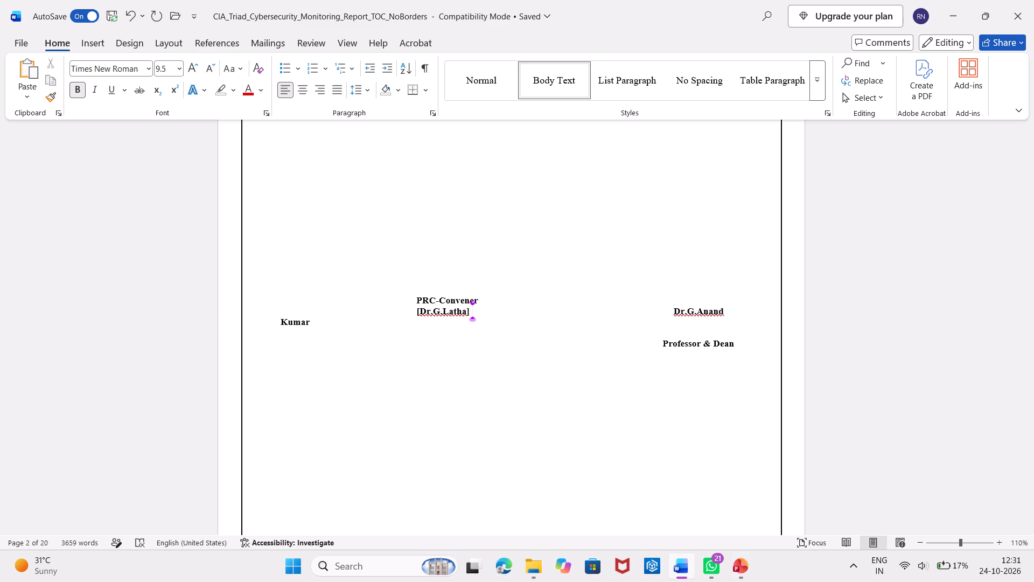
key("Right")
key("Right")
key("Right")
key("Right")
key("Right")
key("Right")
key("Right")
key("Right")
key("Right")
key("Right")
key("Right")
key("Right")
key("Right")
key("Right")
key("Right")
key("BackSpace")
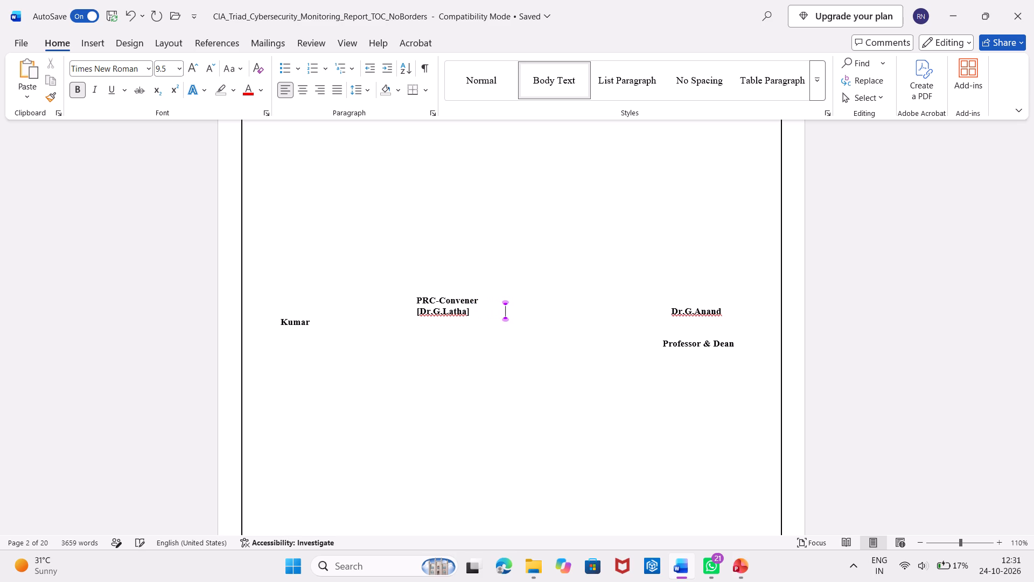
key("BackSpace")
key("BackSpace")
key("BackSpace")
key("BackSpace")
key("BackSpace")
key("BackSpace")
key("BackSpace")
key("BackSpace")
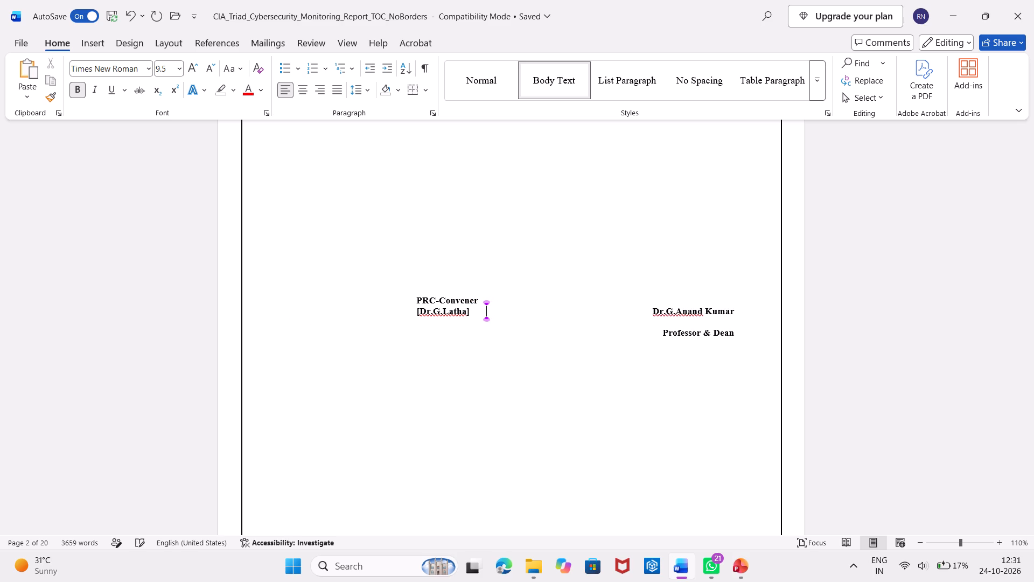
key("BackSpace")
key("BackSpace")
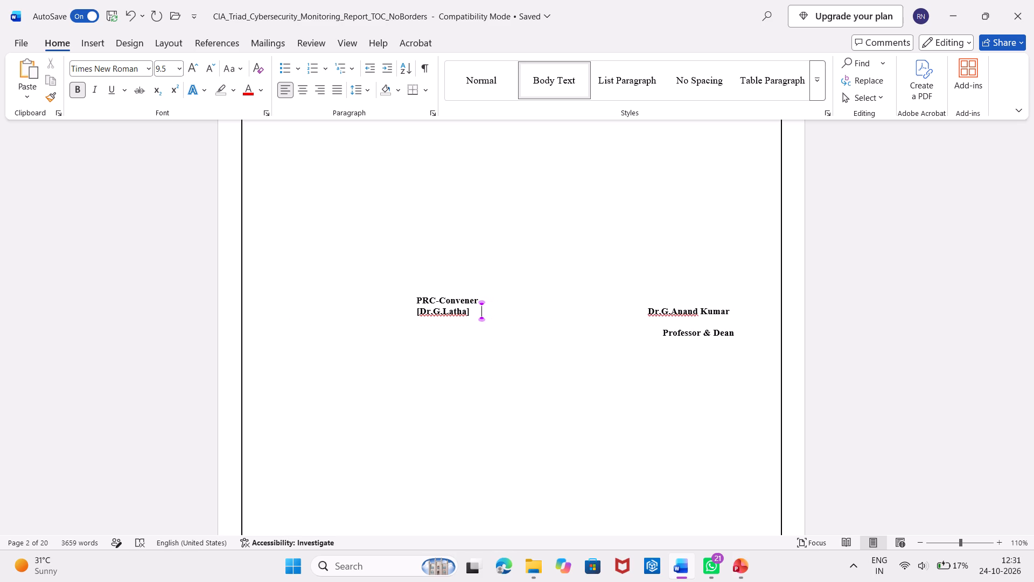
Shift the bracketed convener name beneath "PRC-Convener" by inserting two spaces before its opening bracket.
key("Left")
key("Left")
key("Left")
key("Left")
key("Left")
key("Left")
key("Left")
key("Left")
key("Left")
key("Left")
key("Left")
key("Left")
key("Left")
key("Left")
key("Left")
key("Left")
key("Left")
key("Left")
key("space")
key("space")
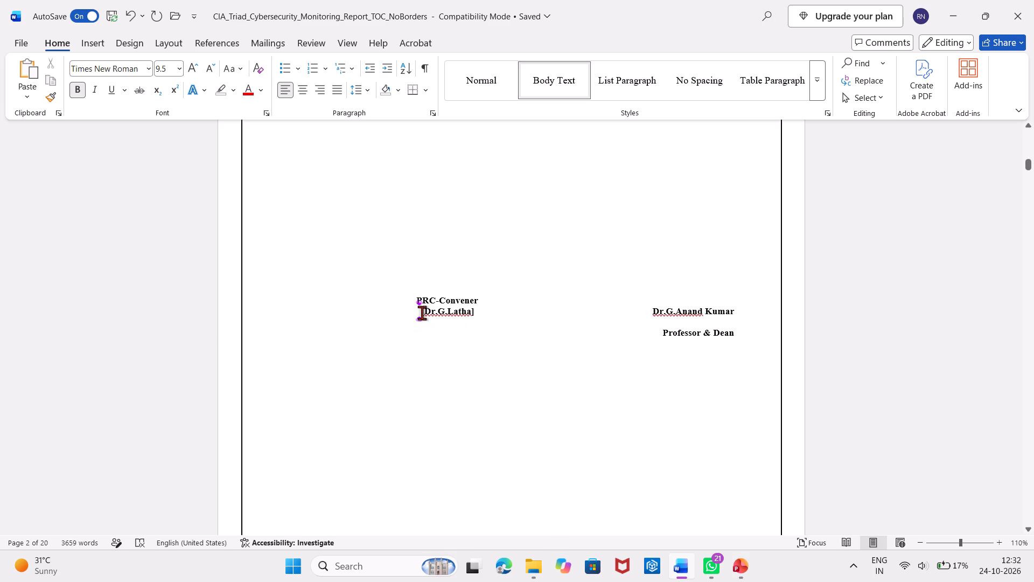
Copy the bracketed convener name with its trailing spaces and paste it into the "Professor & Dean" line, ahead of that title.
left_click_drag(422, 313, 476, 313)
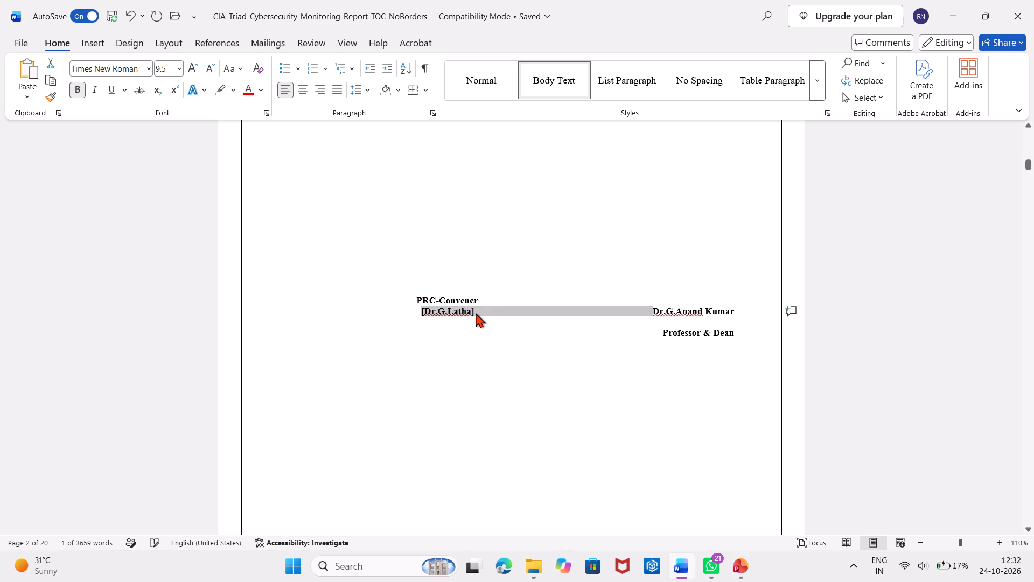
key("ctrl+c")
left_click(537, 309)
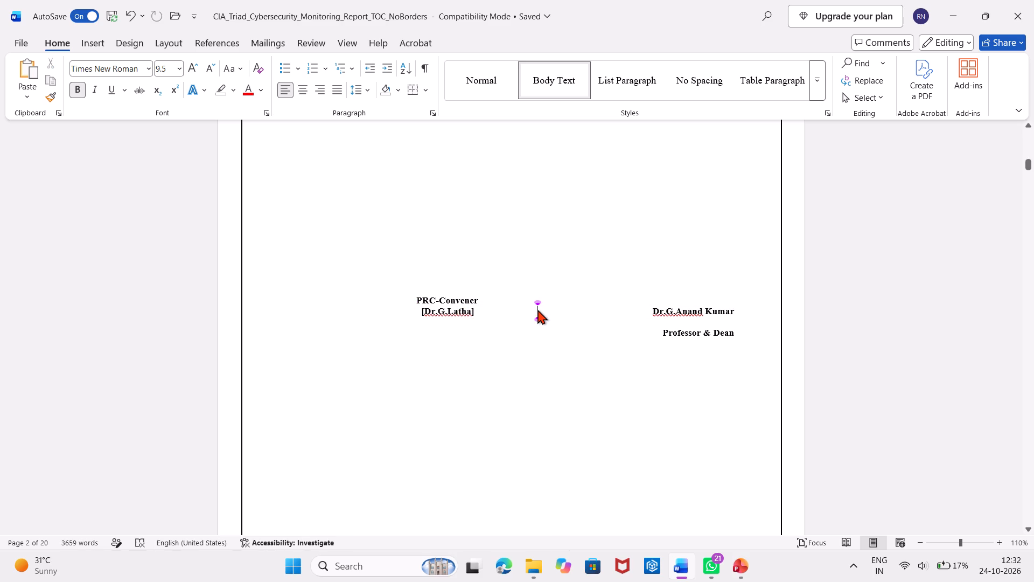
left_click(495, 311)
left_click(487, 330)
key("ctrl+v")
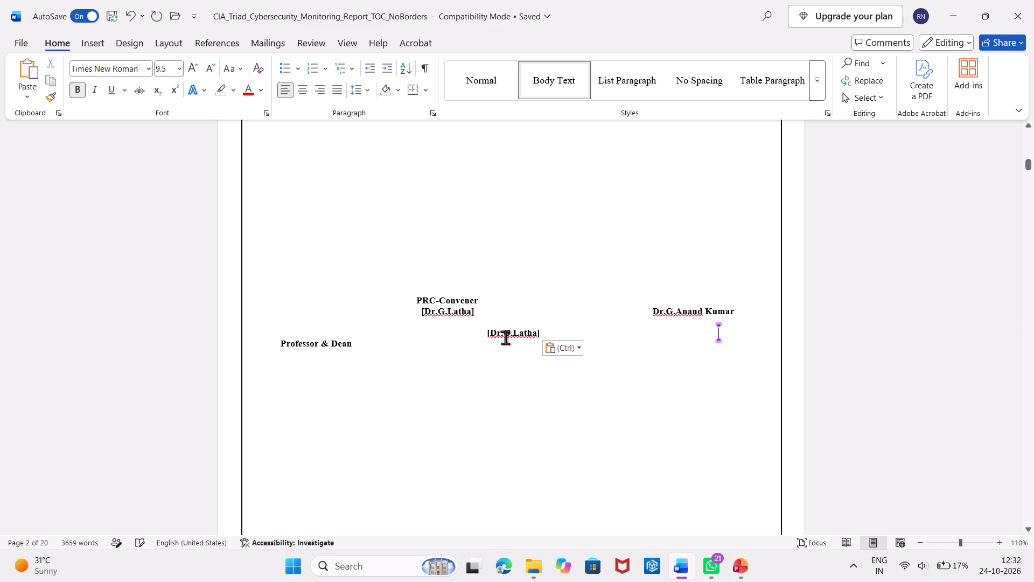
Delete the pasted convener name line and the right-hand signatory's name above it, bringing "Professor & Dean" up beside the original convener name.
left_click(570, 327)
left_click_drag(556, 327, 162, 323)
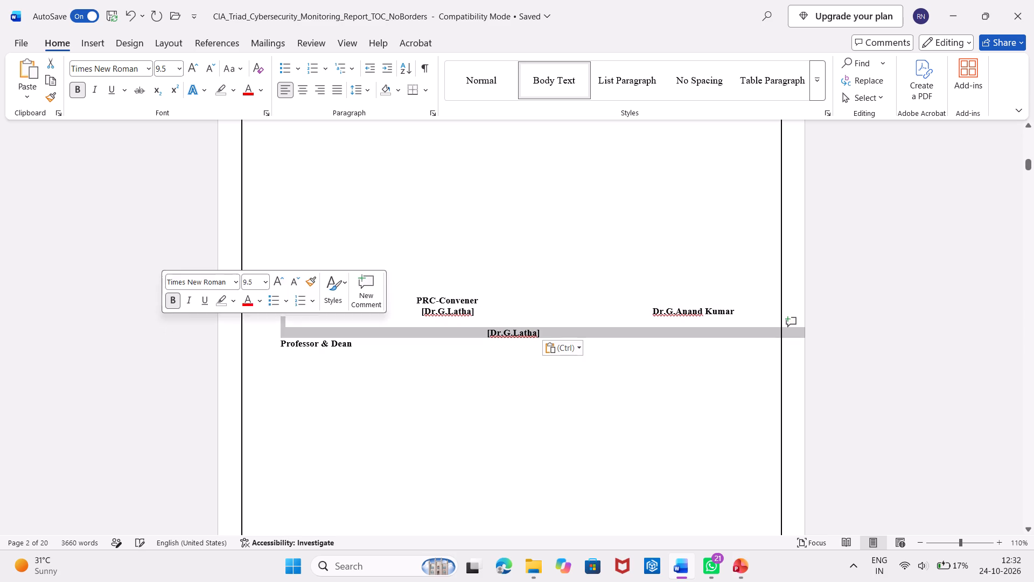
key("BackSpace")
key("BackSpace")
key("BackSpace")
key("BackSpace")
key("BackSpace")
key("BackSpace")
key("BackSpace")
key("BackSpace")
key("BackSpace")
key("BackSpace")
key("BackSpace")
key("BackSpace")
key("BackSpace")
key("BackSpace")
key("BackSpace")
key("BackSpace")
key("BackSpace")
key("BackSpace")
key("BackSpace")
key("BackSpace")
key("BackSpace")
key("BackSpace")
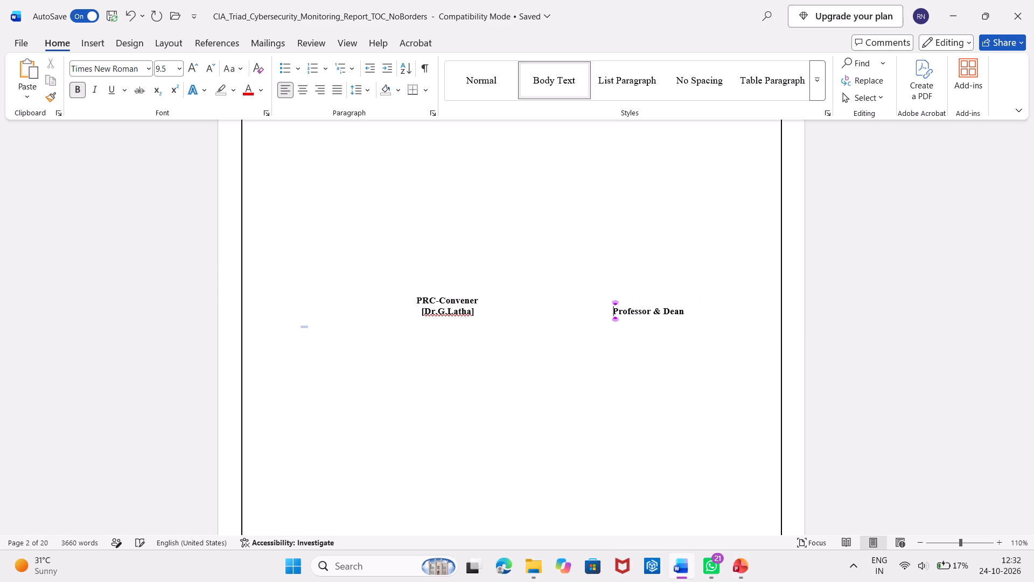
Delete the "Professor & Dean" title and some of the spaces before it on the convener name's line.
key("Right")
key("Right")
key("Right")
key("Right")
key("Right")
key("Right")
key("Right")
key("Right")
key("Right")
key("Right")
key("Right")
key("Right")
key("Right")
key("Right")
key("BackSpace")
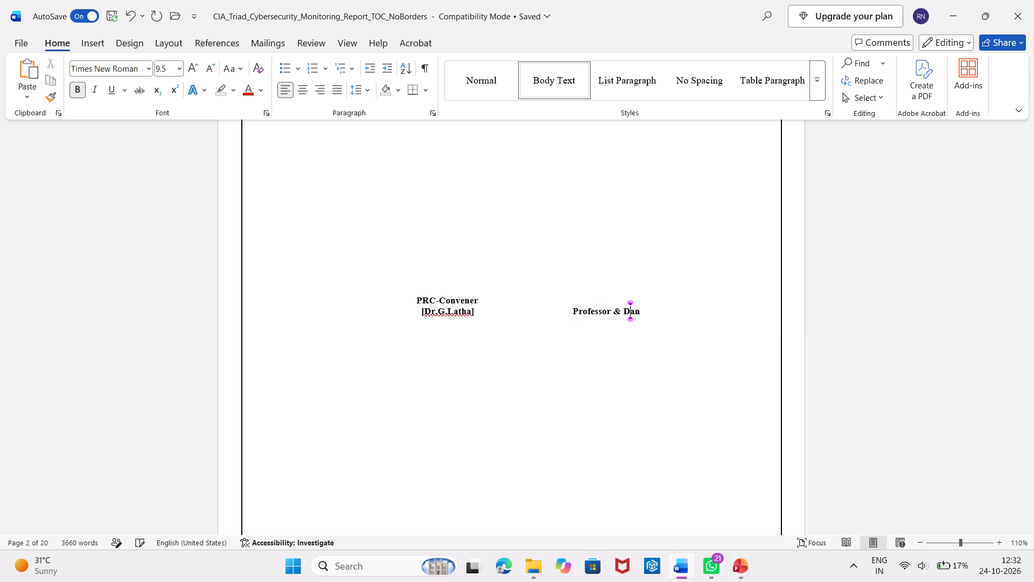
key("Right")
key("Right")
key("BackSpace")
key("BackSpace")
key("BackSpace")
key("BackSpace")
key("BackSpace")
key("BackSpace")
key("BackSpace")
key("BackSpace")
key("BackSpace")
key("BackSpace")
key("BackSpace")
key("BackSpace")
key("BackSpace")
key("BackSpace")
key("BackSpace")
key("BackSpace")
key("BackSpace")
key("BackSpace")
key("BackSpace")
key("BackSpace")
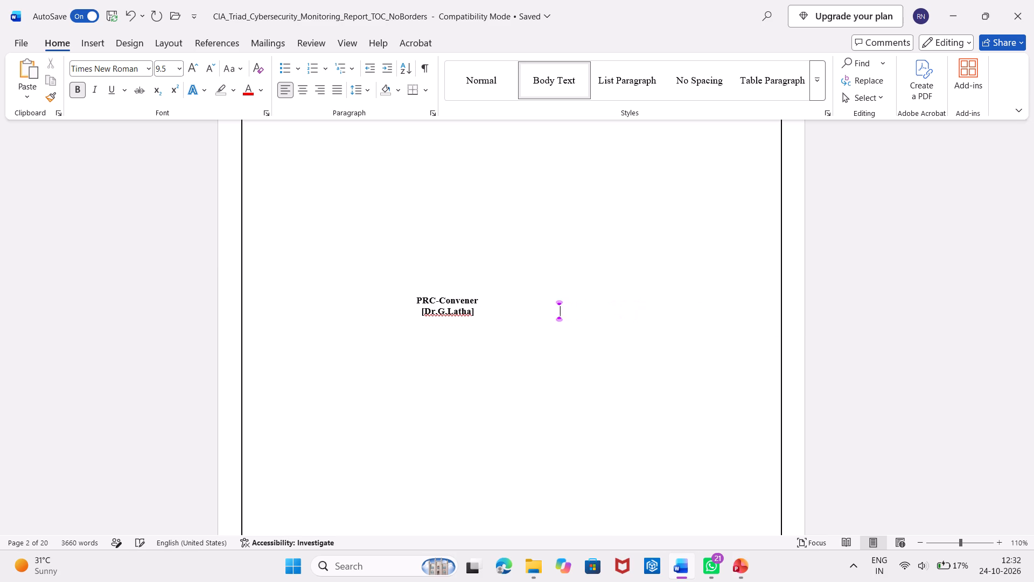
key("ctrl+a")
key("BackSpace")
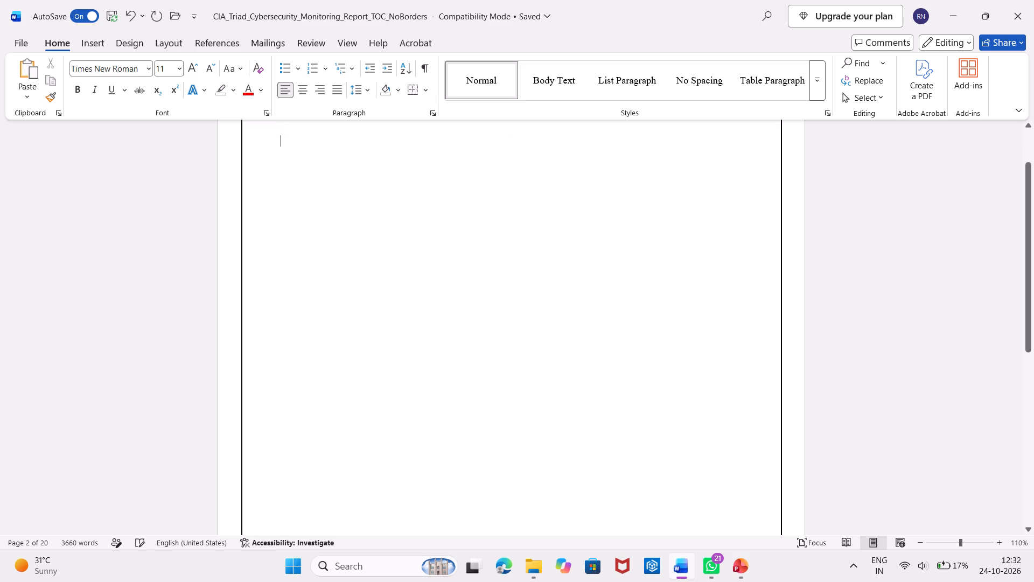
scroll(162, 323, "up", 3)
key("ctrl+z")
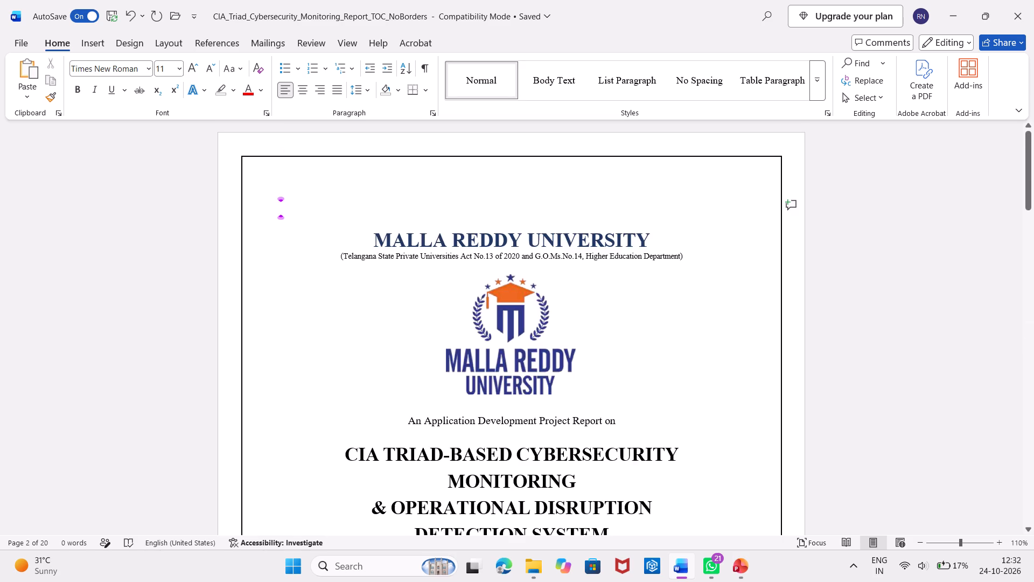
Delete the remaining "PRC-Convener" label and the bracketed convener name from the certificate page.
left_click(308, 344)
scroll(308, 344, "down", 4)
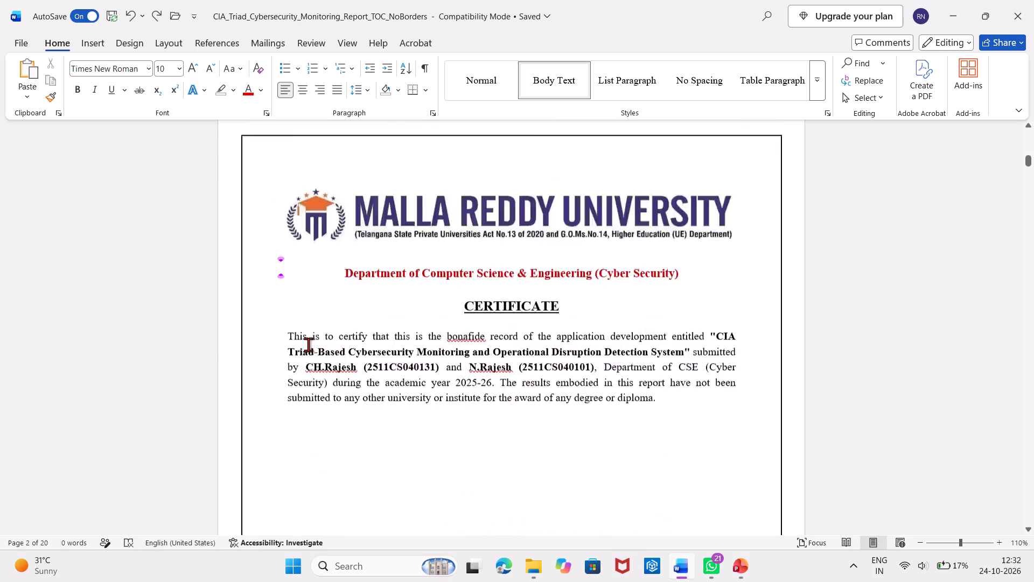
left_click_drag(420, 334, 436, 346)
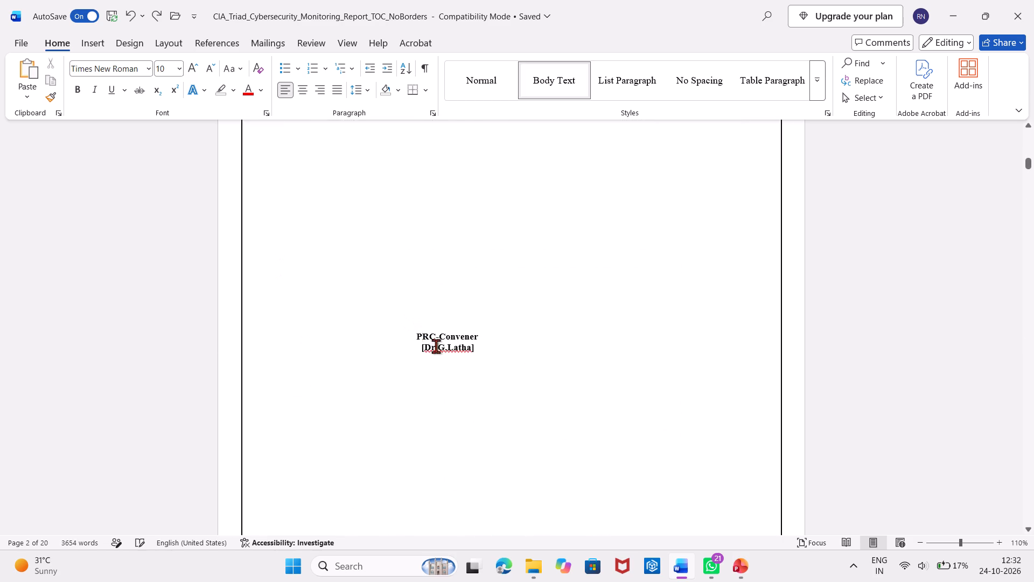
left_click_drag(436, 346, 462, 365)
key("BackSpace")
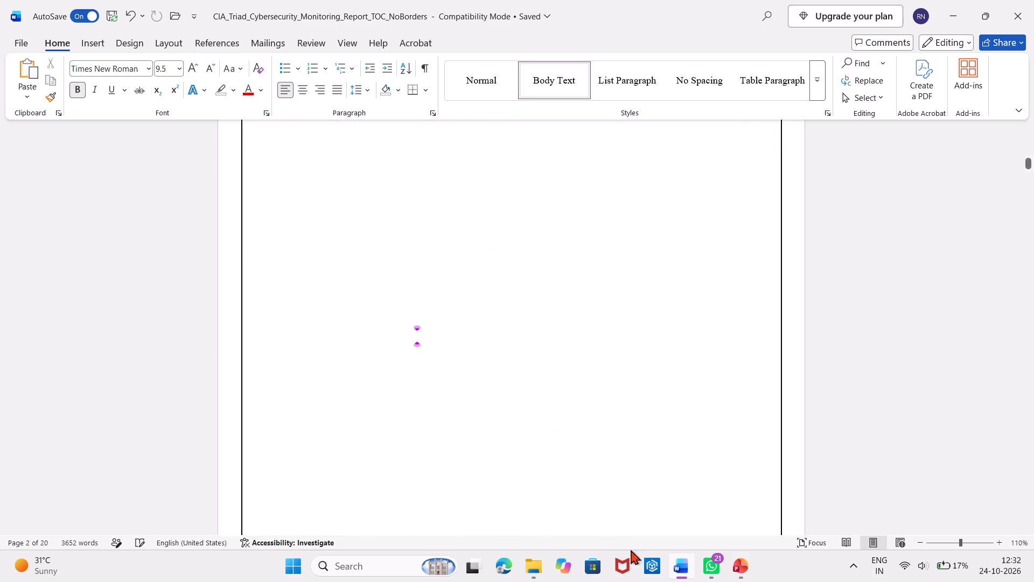
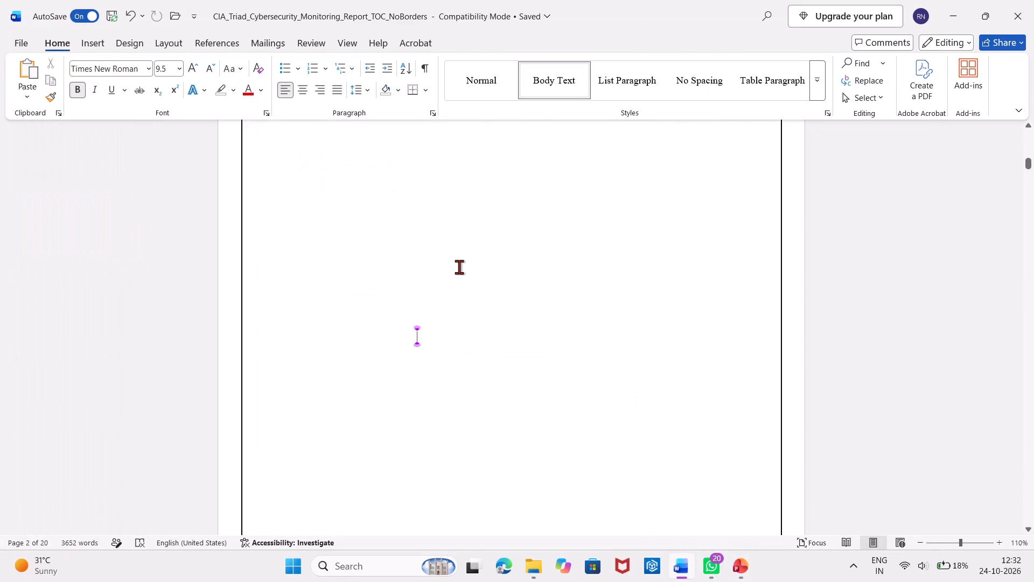
Paste the copied three-column signature block into the blank area below the certificate text.
left_click(332, 366)
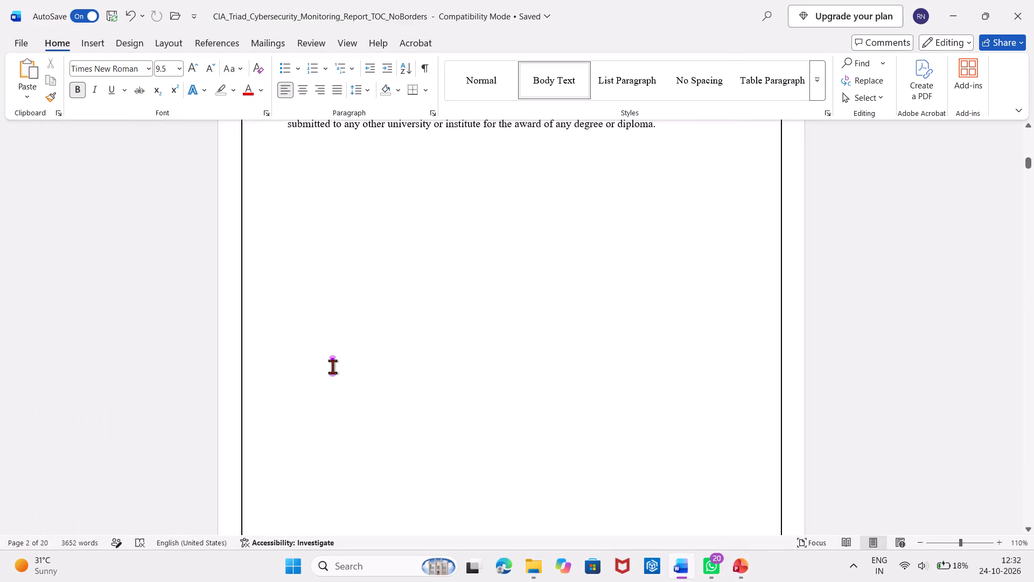
key("ctrl+v")
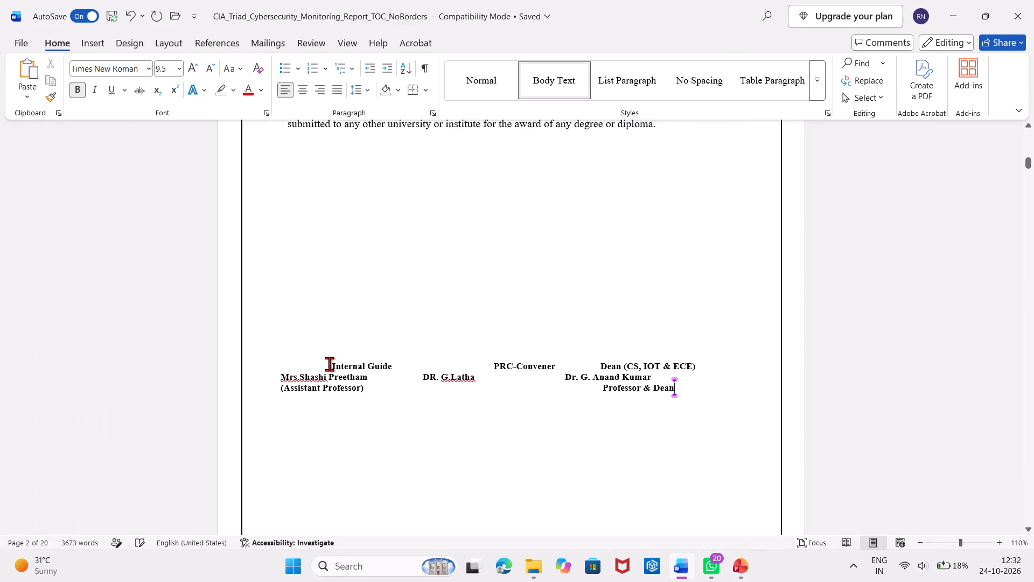
Remove leading spaces before "Internal Guide" so it sits over the guide's name and "PRC-Convener" lines up with the convener's name.
left_click(329, 364)
key("BackSpace")
key("BackSpace")
key("BackSpace")
key("BackSpace")
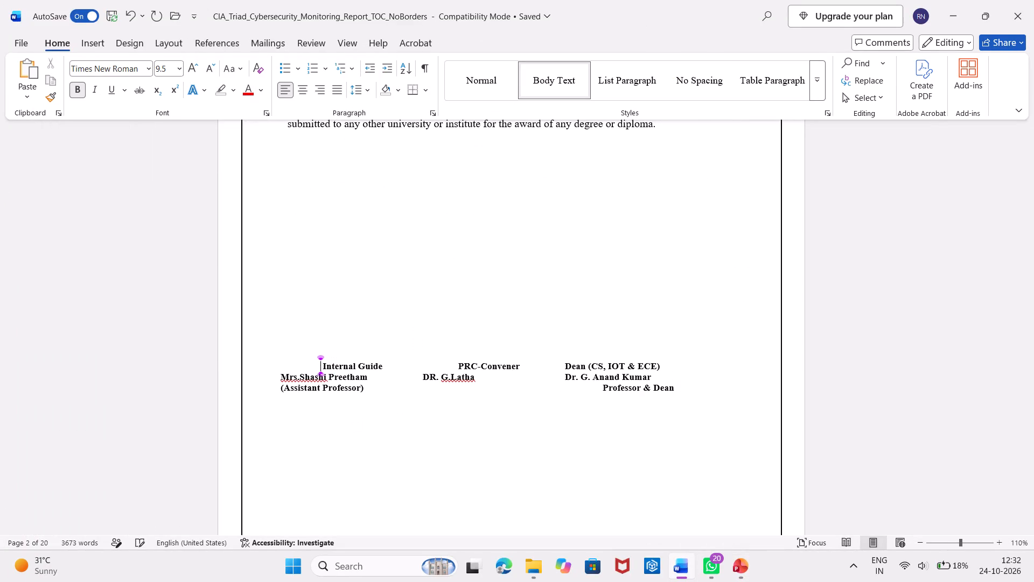
key("BackSpace")
key("BackSpace")
key("BackSpace")
key("BackSpace")
key("BackSpace")
key("BackSpace")
key("BackSpace")
key("BackSpace")
key("BackSpace")
key("BackSpace")
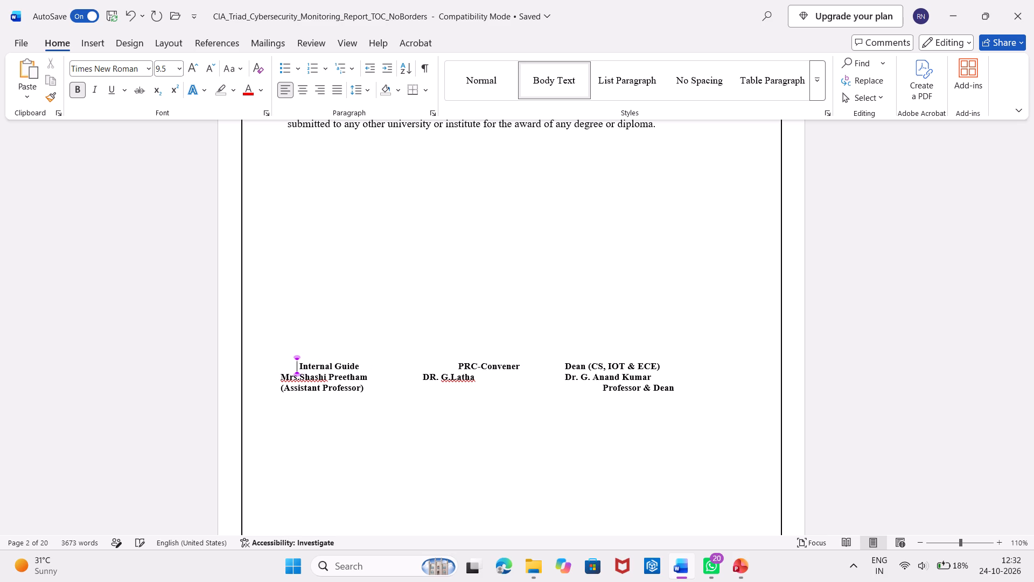
key("BackSpace")
key("BackSpace")
key("BackSpace")
key("BackSpace")
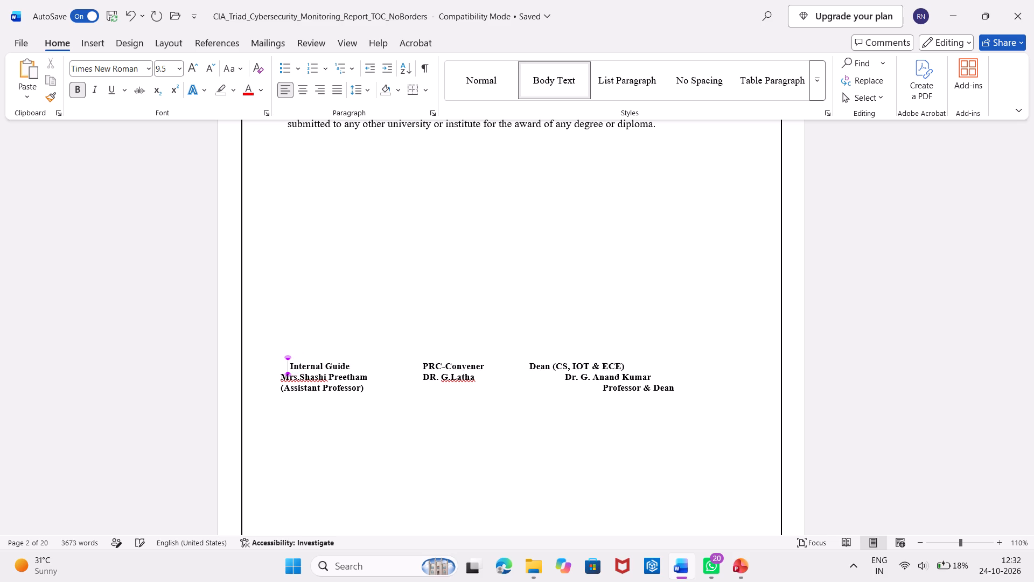
Insert spaces before "Dean (CS, IOT & ECE)" to shift it right, roughly in line with "Professor & Dean".
left_click(529, 362)
key("space")
key("space")
key("space")
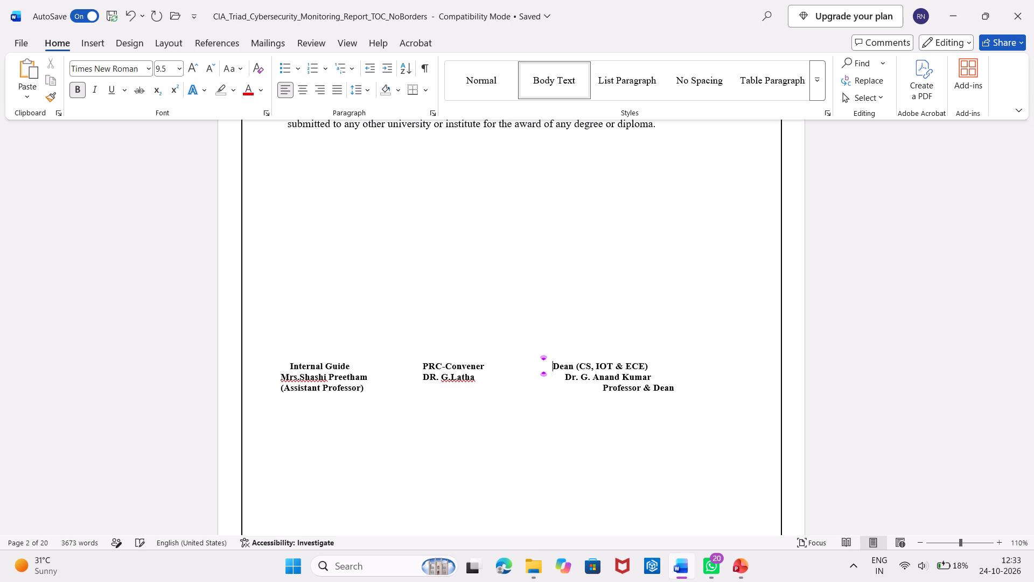
key("space")
key("space")
key("space")
key("space")
key("space")
key("space")
key("space")
key("space")
key("space")
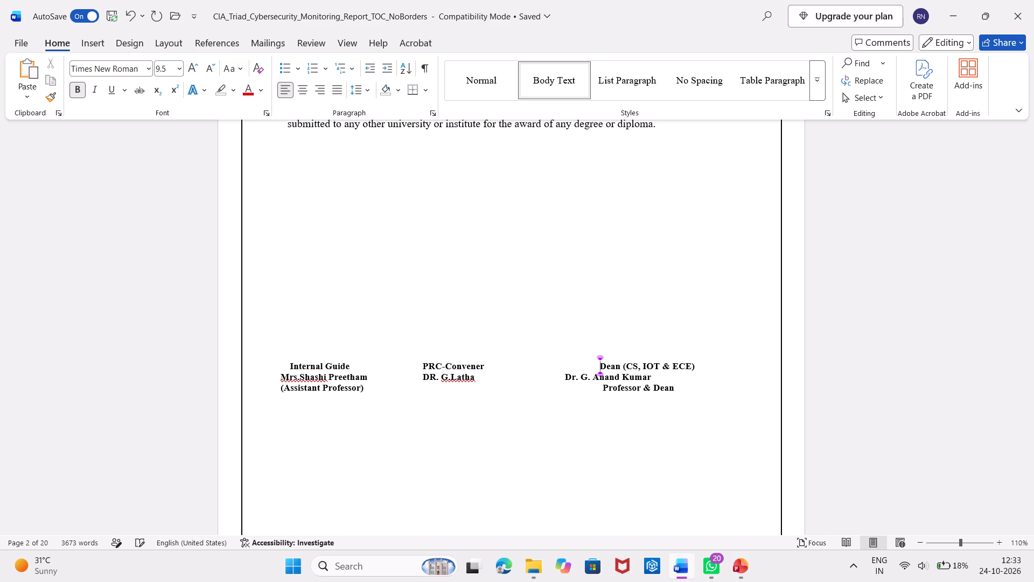
Insert spaces before the dean's name to shift it right, past the start of the "Dean (CS, IOT & ECE)" heading.
key("Down")
key("Left")
key("Left")
key("Left")
key("Left")
key("Left")
key("Left")
key("Left")
key("Left")
key("space")
key("space")
key("space")
key("space")
key("space")
key("space")
key("space")
key("space")
key("space")
key("space")
key("space")
key("space")
key("space")
key("space")
key("space")
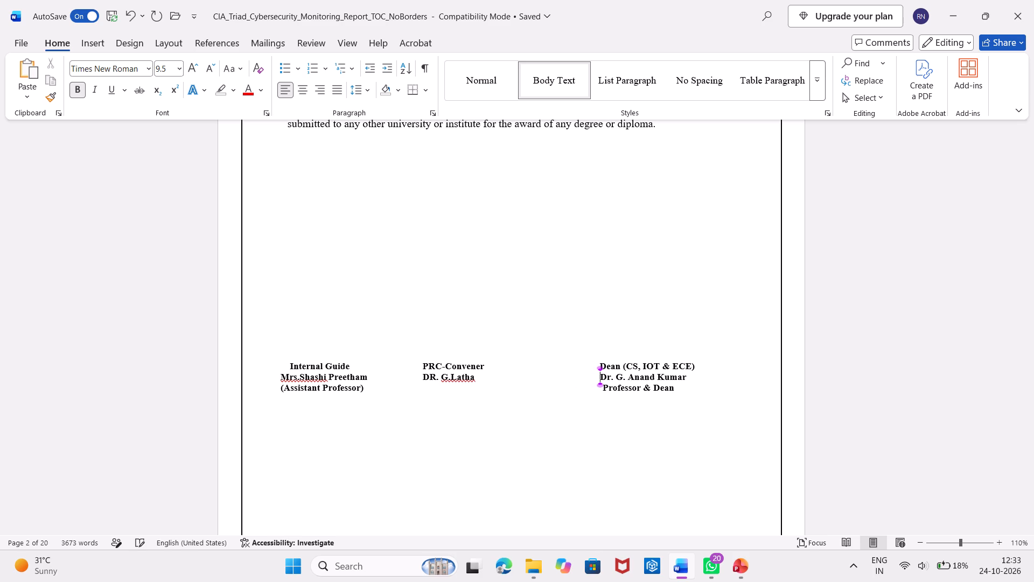
key("space")
key("space")
key("space")
key("space")
key("space")
key("space")
key("space")
key("space")
key("space")
key("space")
key("space")
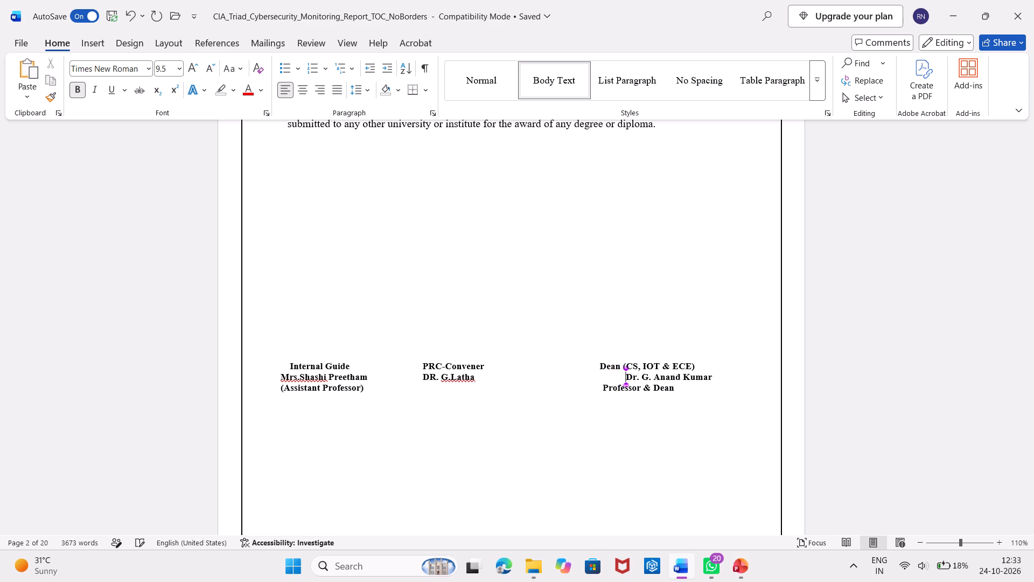
Add more spaces before "Dean (CS, IOT & ECE)" so the heading sits centred above the dean's name.
key("Up")
key("Left")
key("Left")
key("Left")
key("Left")
key("Left")
key("Left")
key("space")
key("space")
key("space")
key("space")
key("space")
key("space")
key("space")
key("space")
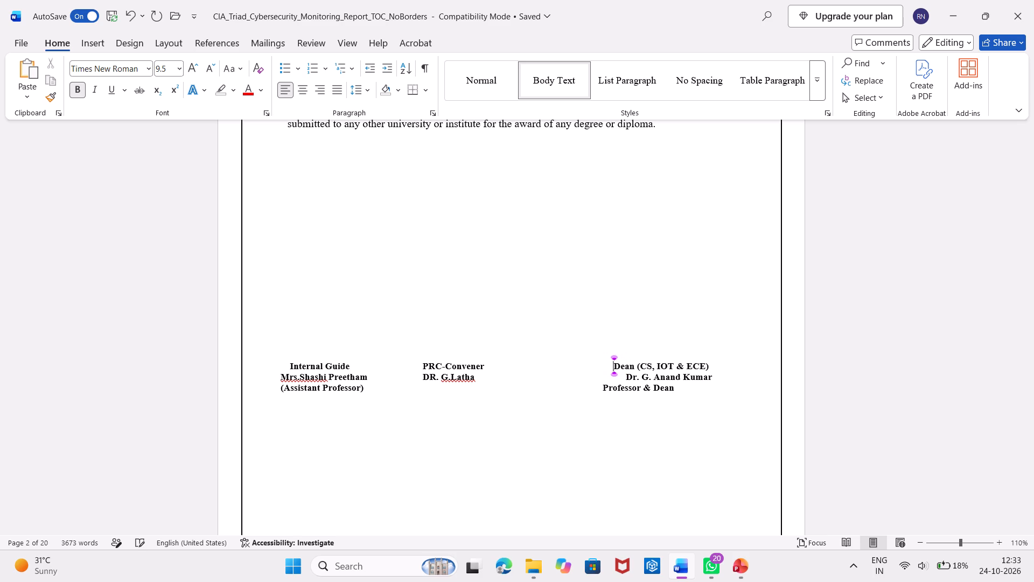
key("space")
key("space")
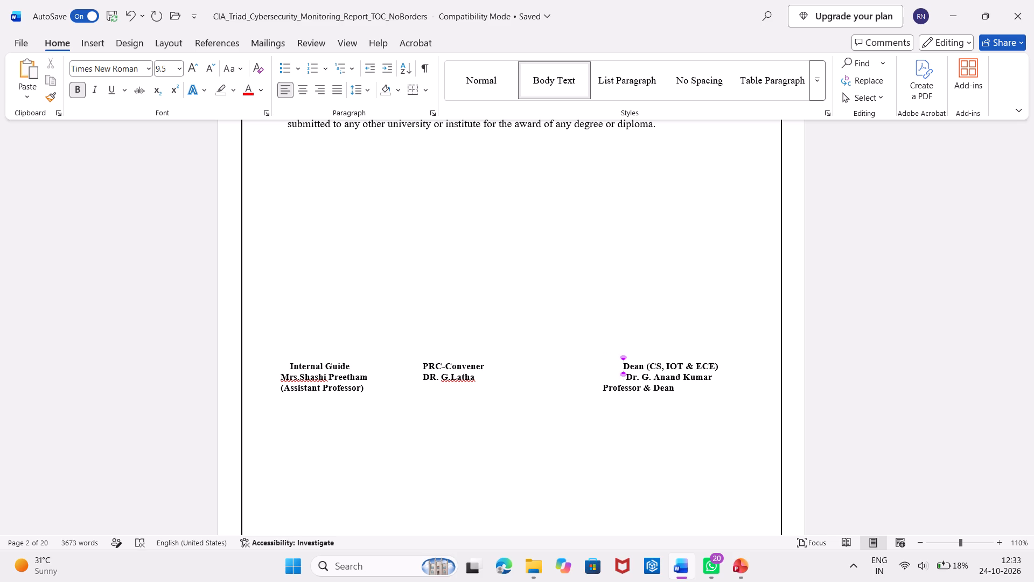
Insert spaces before "Professor & Dean" to centre the title beneath the dean's name.
key("Down")
key("Down")
key("Left")
key("Left")
key("Left")
key("Left")
key("Left")
key("Left")
key("space")
key("space")
key("space")
key("space")
key("space")
key("space")
key("space")
key("space")
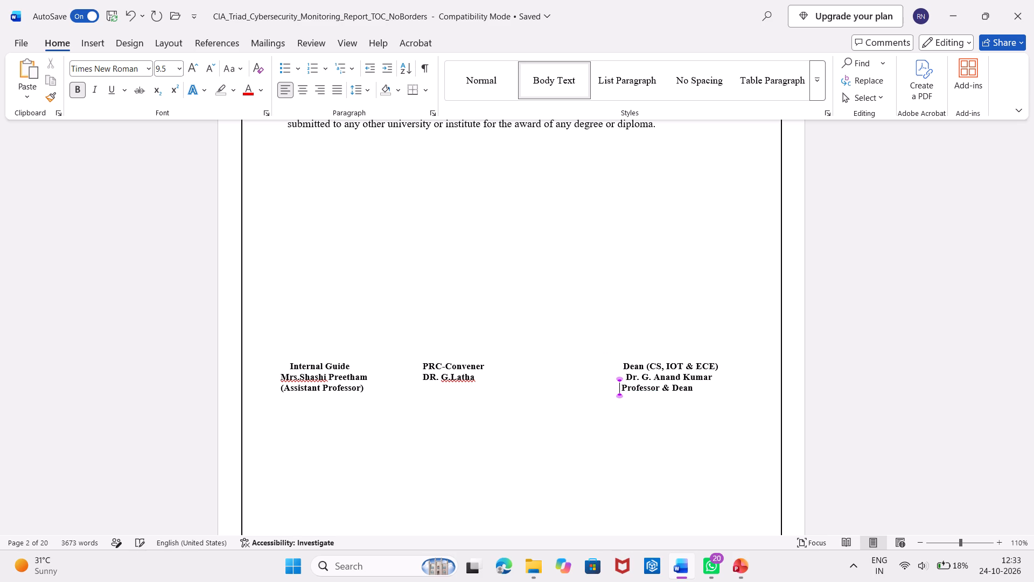
key("space")
key("space")
key("space")
key("space")
key("space")
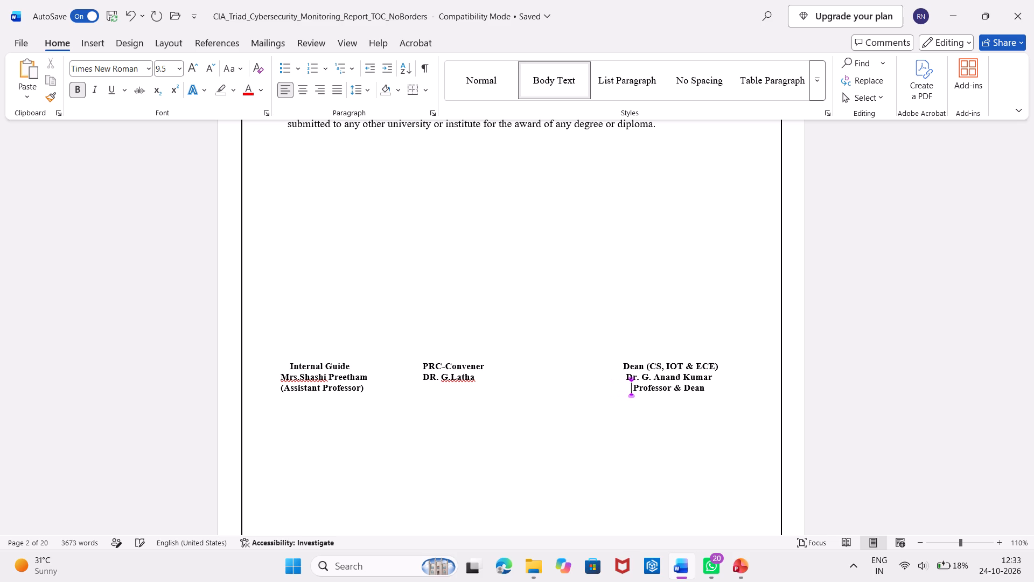
Insert about nine spaces before the convener's name to shift it right, keeping the dean's name on the same line.
key("Left")
key("Left")
key("Left")
key("Left")
key("Left")
key("Left")
key("Left")
key("Left")
key("Left")
key("Left")
key("Left")
key("Left")
key("Left")
key("Left")
key("Left")
key("Left")
key("Left")
key("Left")
key("Left")
key("Left")
key("Up")
key("Right")
key("Right")
key("Right")
key("Right")
key("Right")
key("Right")
key("Right")
key("Right")
key("Right")
key("Right")
key("Right")
key("Right")
key("Right")
key("Right")
key("Right")
key("Right")
key("Right")
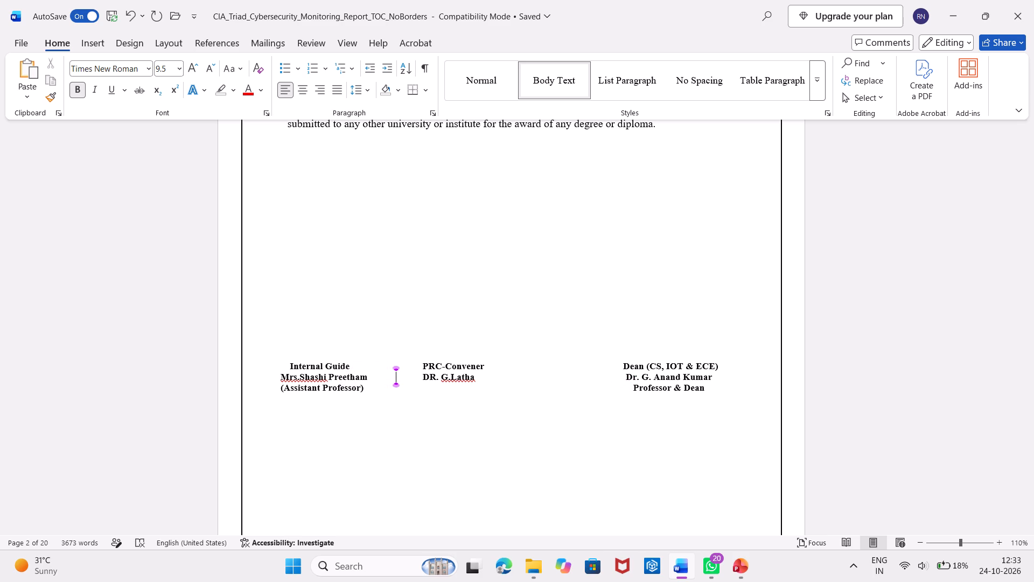
key("Right")
key("Right")
key("Right")
key("Right")
key("Right")
key("Right")
key("Right")
key("Right")
key("Right")
key("space")
key("space")
key("space")
key("space")
key("space")
key("space")
key("space")
key("space")
key("space")
key("space")
key("space")
key("space")
key("space")
key("space")
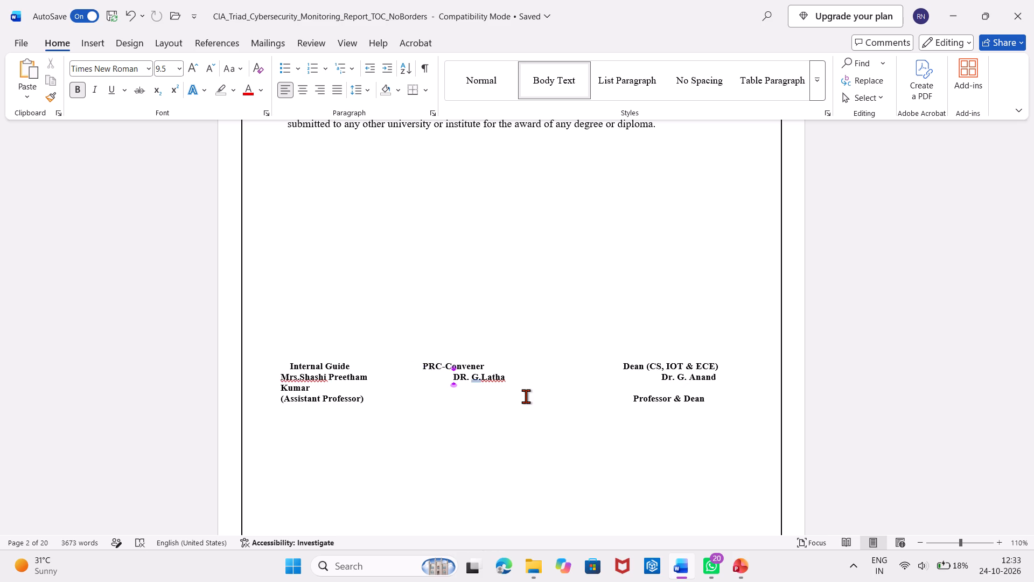
key("BackSpace")
key("BackSpace")
key("BackSpace")
key("BackSpace")
key("BackSpace")
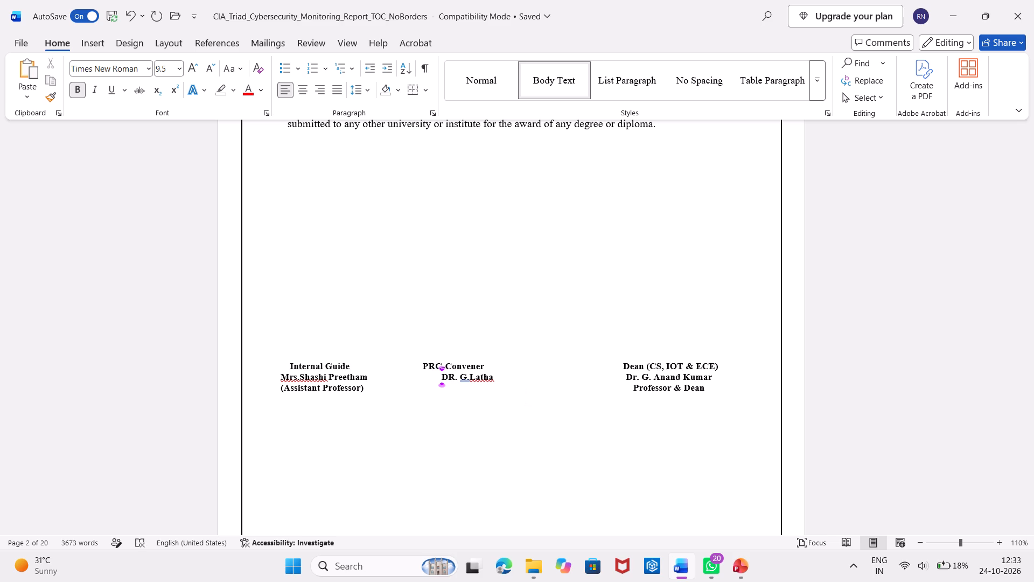
Insert five spaces before "PRC-Convener" to shift the heading right, closer to the start of the convener's name.
left_click(423, 369)
key("space")
key("space")
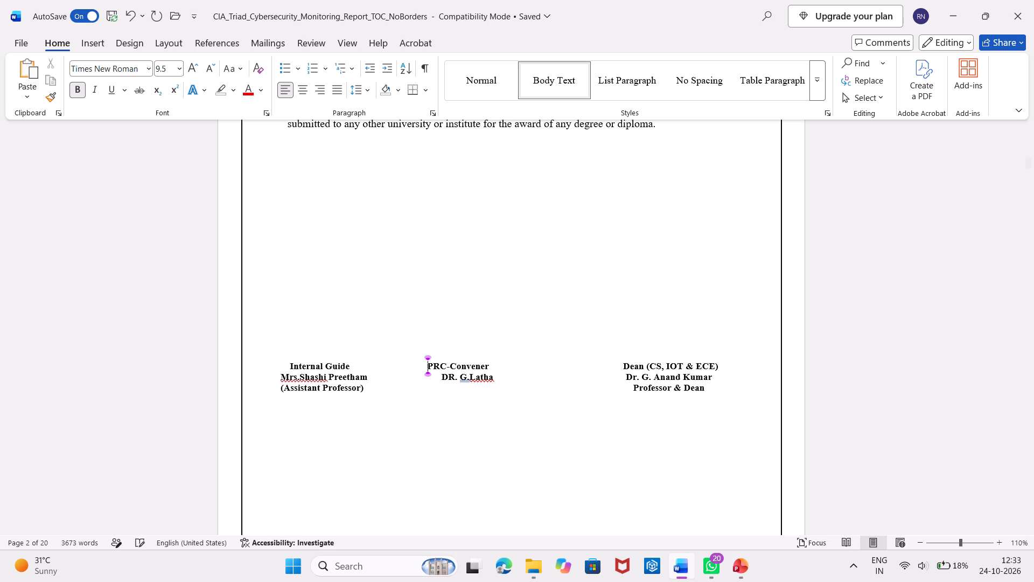
key("space")
key("space")
key("space")
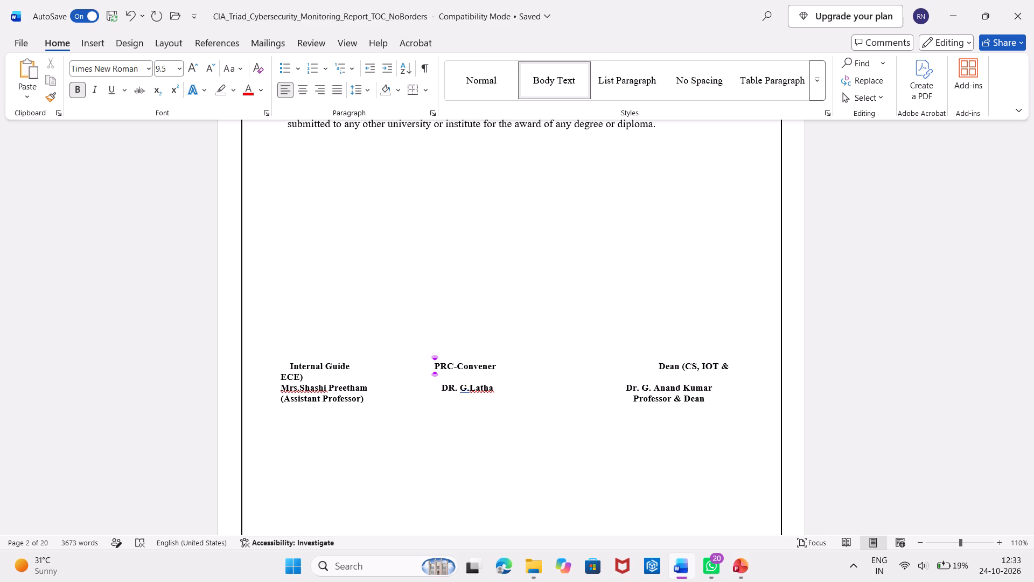
Delete ten spaces from the gap before "Dean (CS, IOT & ECE)" to bring the whole heading back onto one line.
key("Right")
key("Right")
key("Right")
key("Right")
key("Right")
key("Right")
key("Right")
key("Right")
key("Right")
key("Right")
key("Right")
key("Right")
key("Right")
key("Right")
key("Right")
key("Right")
key("Right")
key("Right")
key("Right")
key("Right")
key("Right")
key("Right")
key("Right")
key("Right")
key("Right")
key("Right")
key("Right")
key("Right")
key("Right")
key("Right")
key("Right")
key("Right")
key("Right")
key("Right")
key("Right")
key("Right")
key("Right")
key("Right")
key("Right")
key("BackSpace")
key("BackSpace")
key("BackSpace")
key("BackSpace")
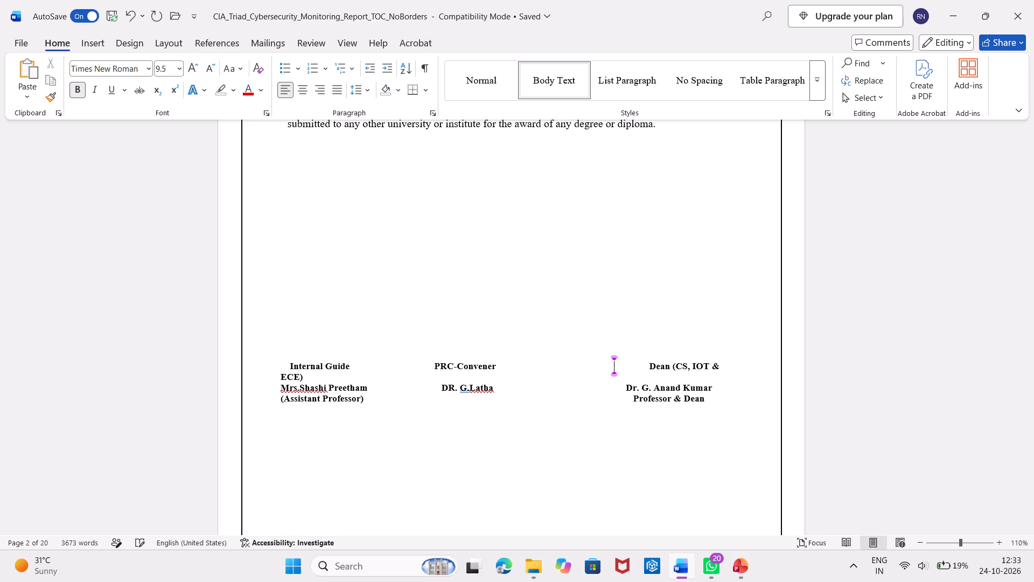
key("BackSpace")
key("BackSpace")
key("BackSpace")
key("BackSpace")
key("BackSpace")
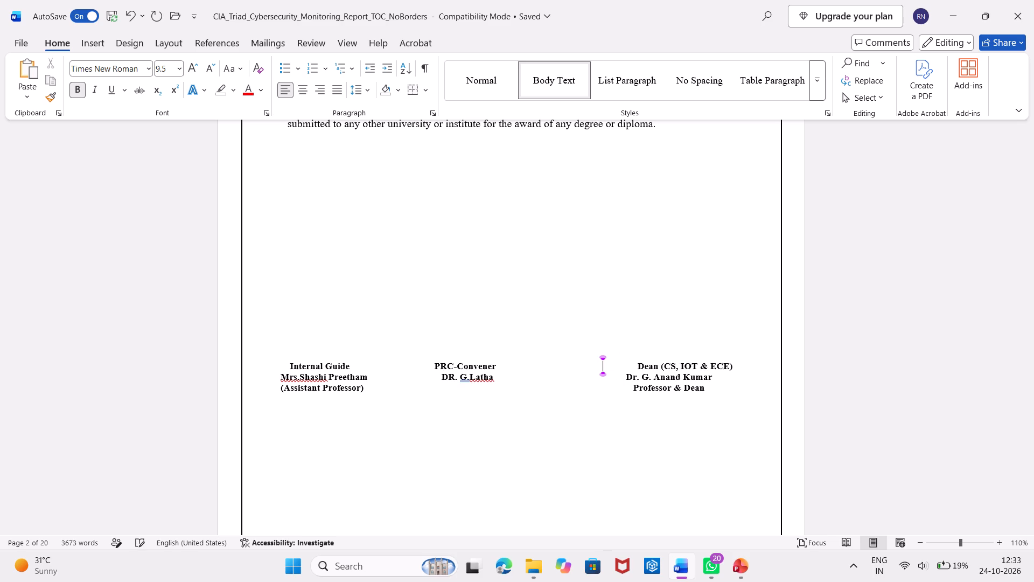
key("BackSpace")
Insert eleven more spaces before "PRC-Convener" to shift the heading further right, past the start of the convener's name.
key("Left")
key("Left")
key("Left")
key("Left")
key("Left")
key("Left")
key("Left")
key("Left")
key("Left")
key("Left")
key("Left")
key("Left")
key("Left")
key("Left")
key("Left")
key("Left")
key("Left")
key("Left")
key("Left")
key("Left")
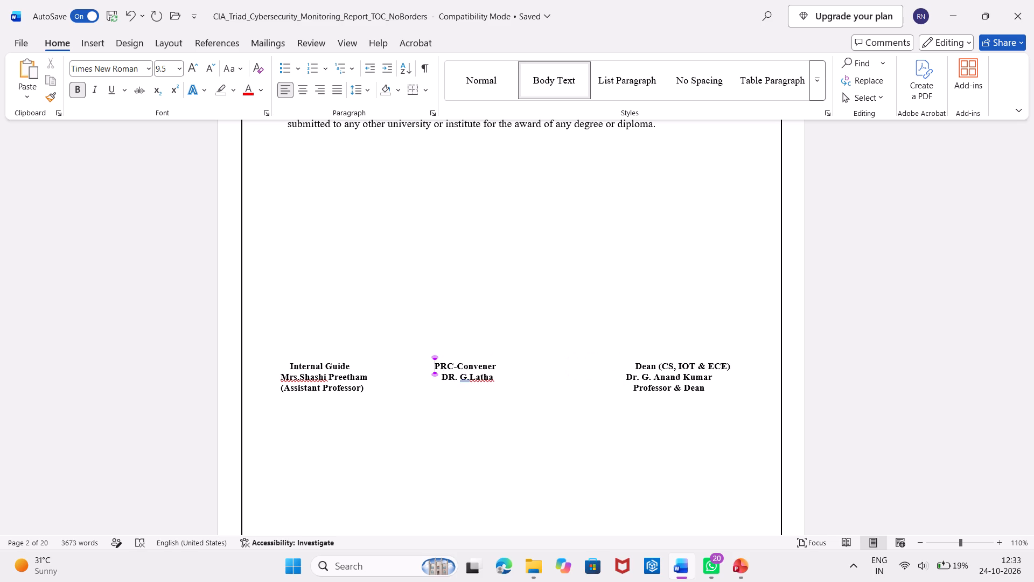
key("space")
key("space")
key("space")
key("space")
key("space")
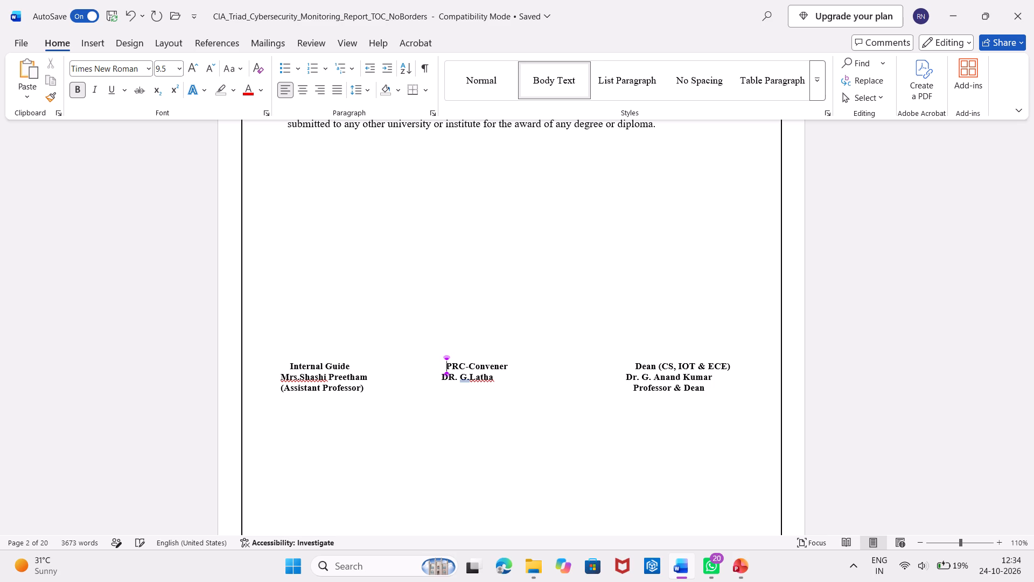
key("space")
key("space")
key("space")
key("space")
key("space")
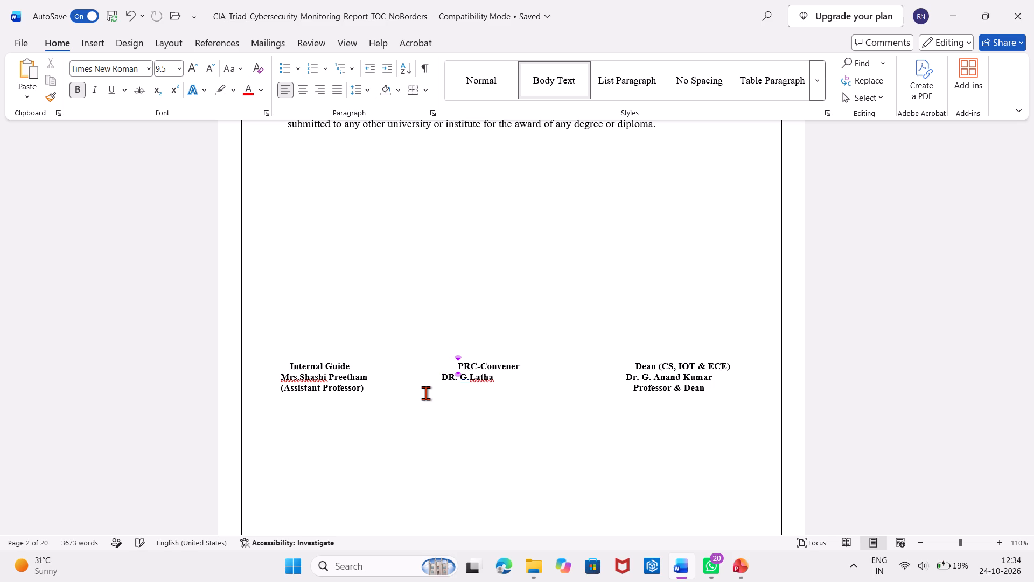
key("space")
Insert nine spaces before the convener's name to shift it right, under the start of "PRC-Convener".
key("Down")
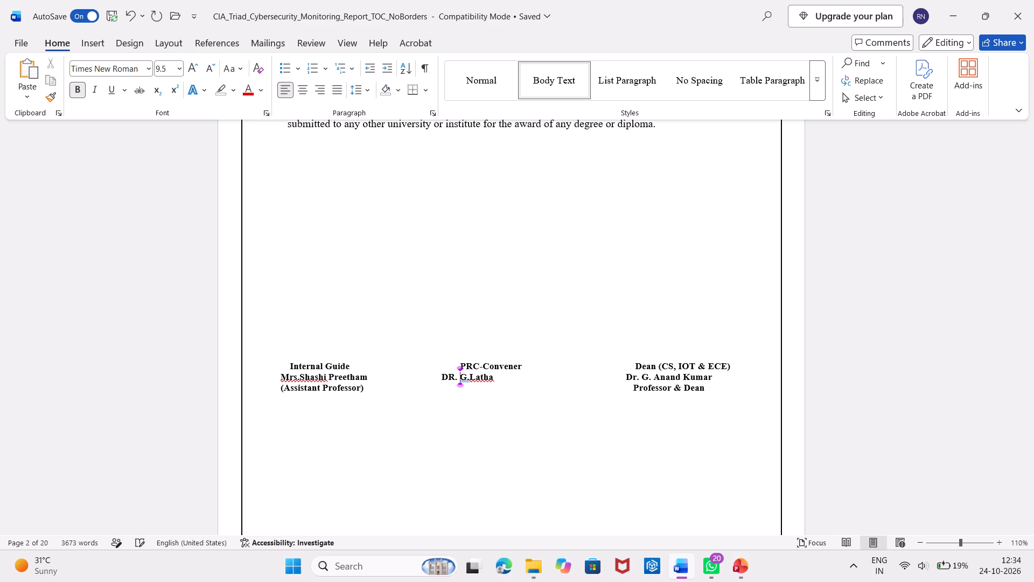
key("Left")
key("Left")
key("Left")
key("Left")
key("space")
key("space")
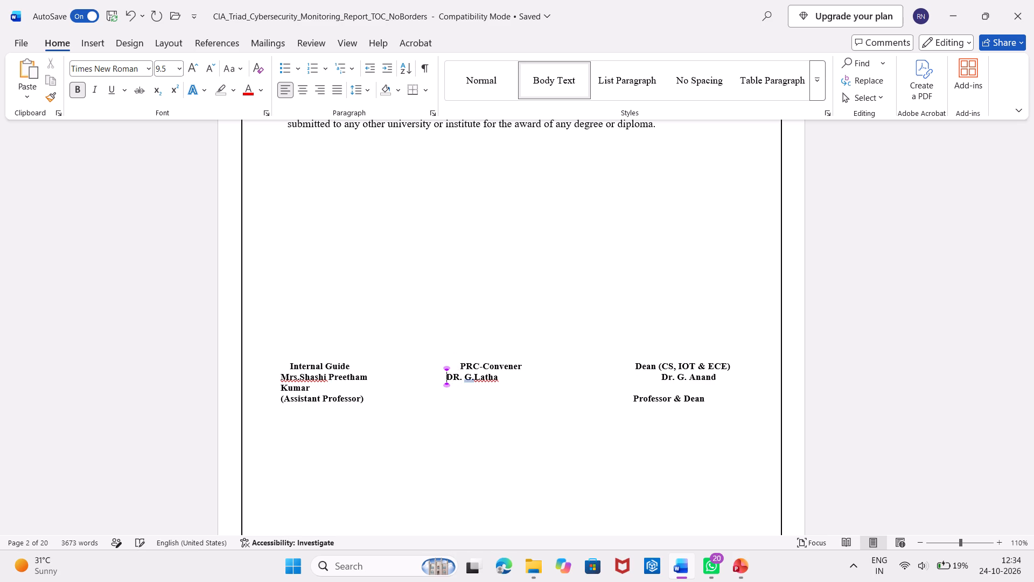
key("space")
key("space")
key("space")
key("space")
key("space")
key("space")
key("space")
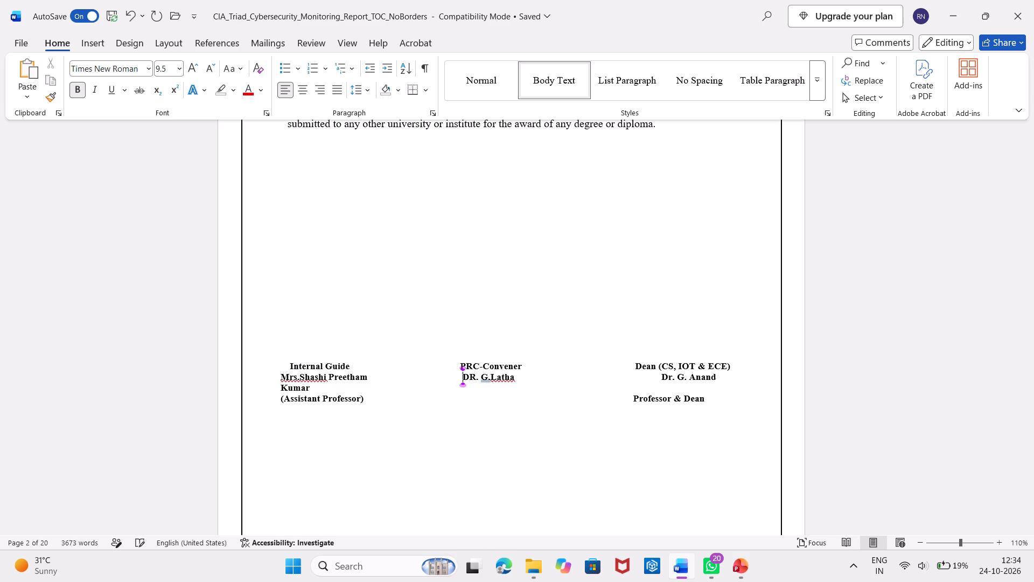
Delete three characters from the gap before the dean's name and insert twenty spaces, aligning the name under the start of "Dean (CS, IOT & ECE)".
left_click(603, 379)
key("BackSpace")
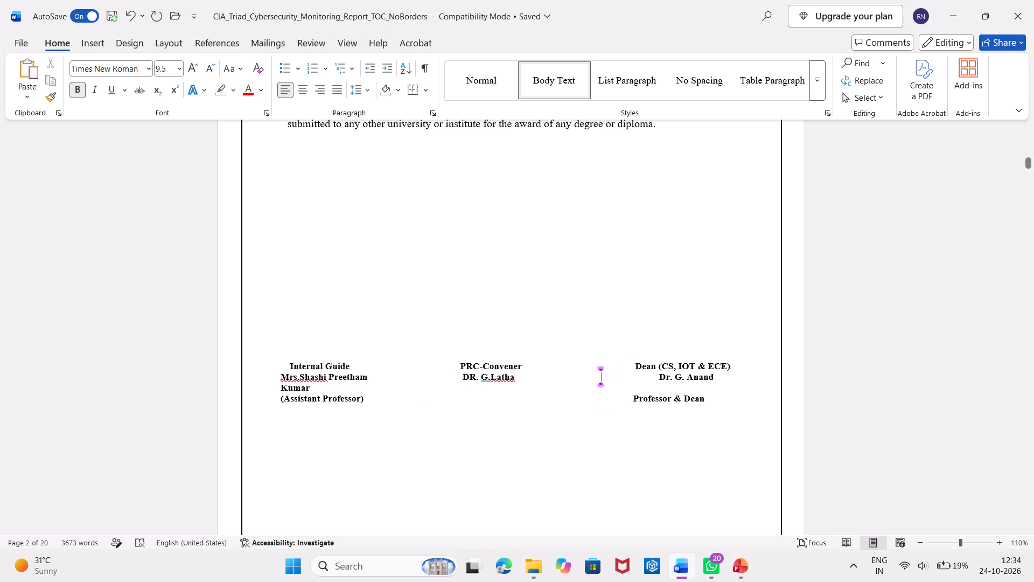
key("BackSpace")
key("BackSpace")
key("space")
key("space")
key("space")
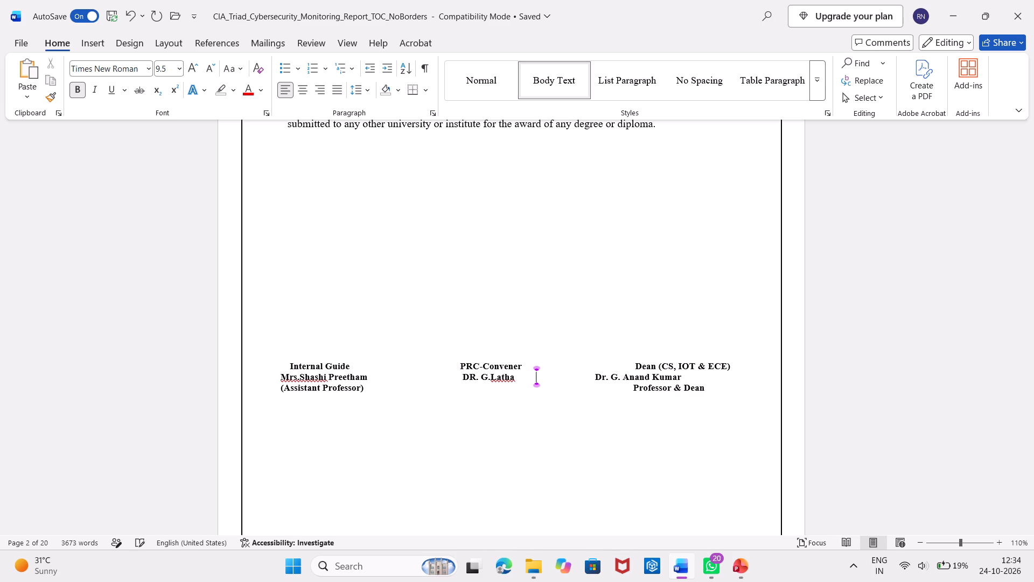
key("space")
key("space")
key("space")
key("space")
key("space")
key("space")
key("space")
key("space")
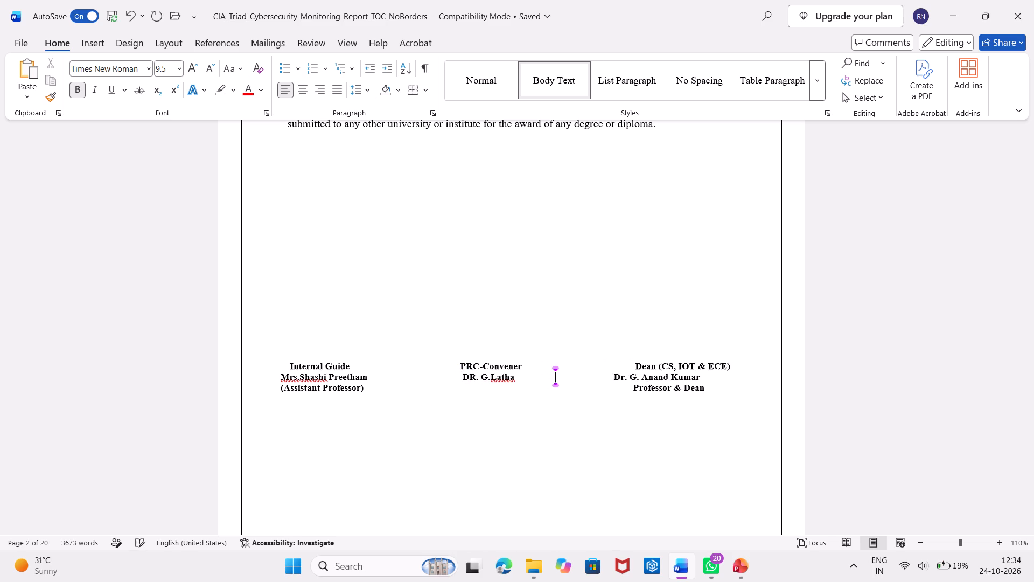
key("space")
key("space")
key("space")
key("space")
key("space")
key("space")
key("space")
key("space")
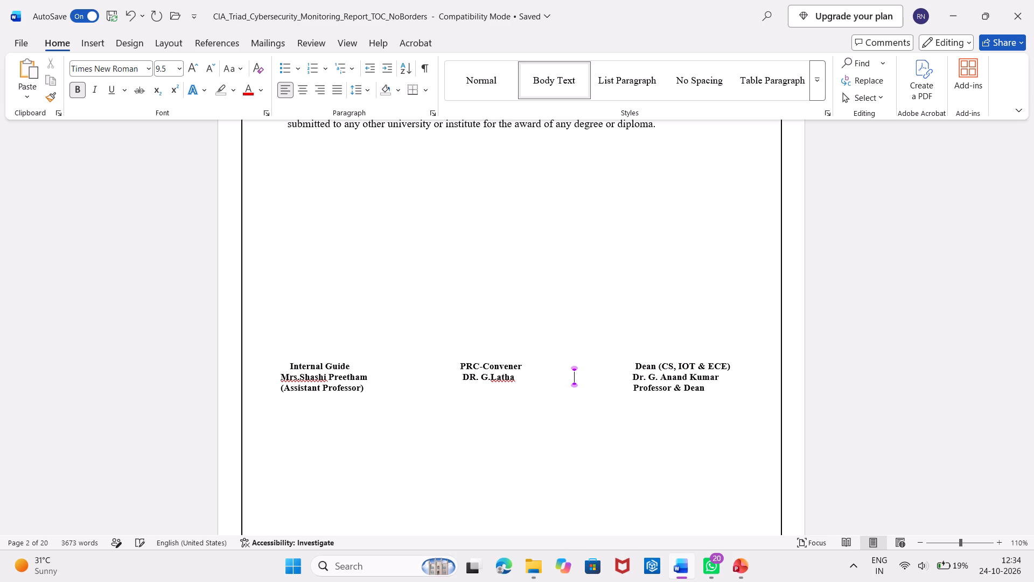
key("space")
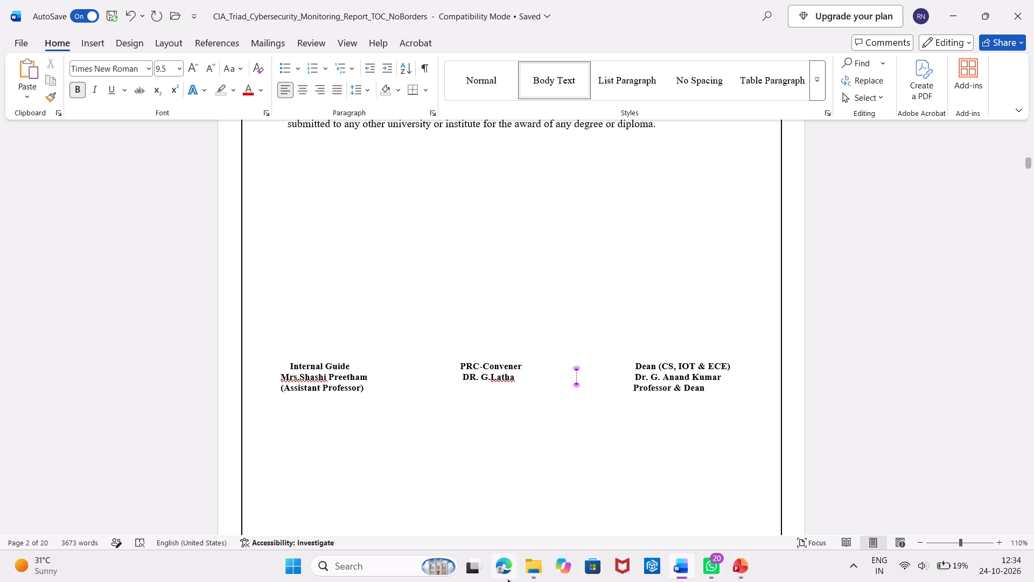
Enclose the convener's name, including the "DR." title, in square brackets.
left_click(462, 376)
key("bracketleft")
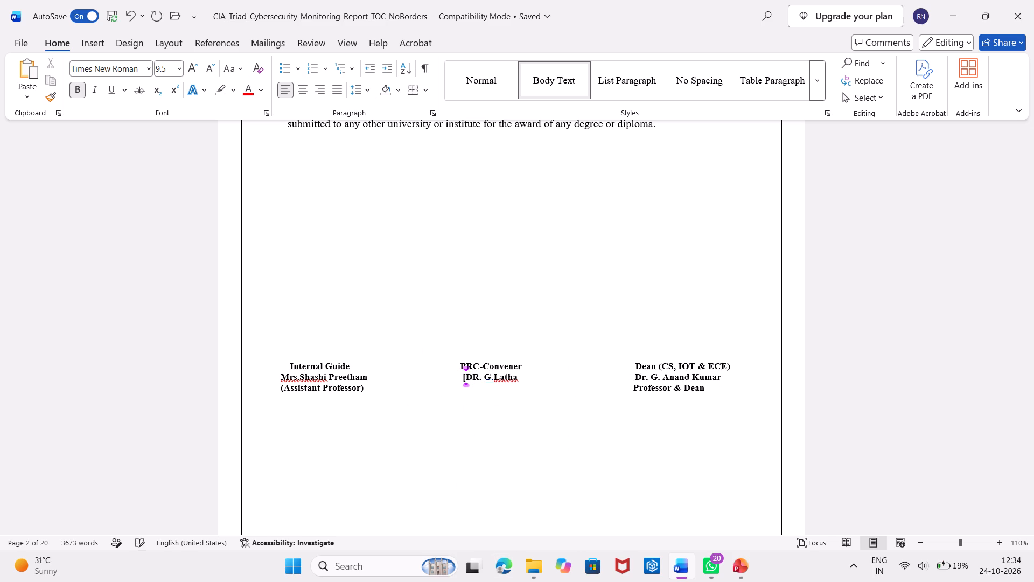
key("Right")
key("Right")
key("Right")
key("Right")
key("Right")
key("Right")
key("Right")
key("Right")
key("Right")
key("Right")
key("Right")
key("bracketright")
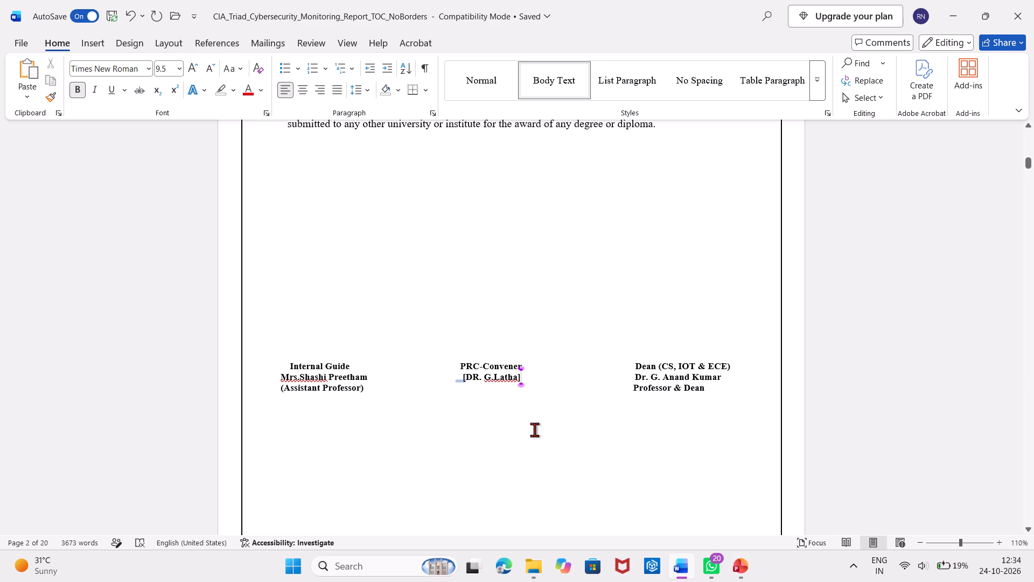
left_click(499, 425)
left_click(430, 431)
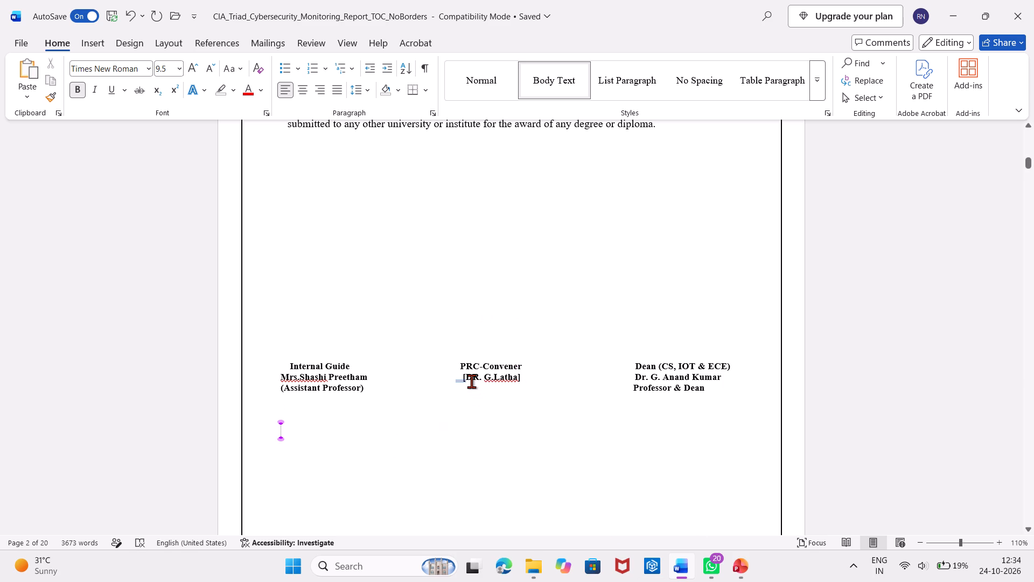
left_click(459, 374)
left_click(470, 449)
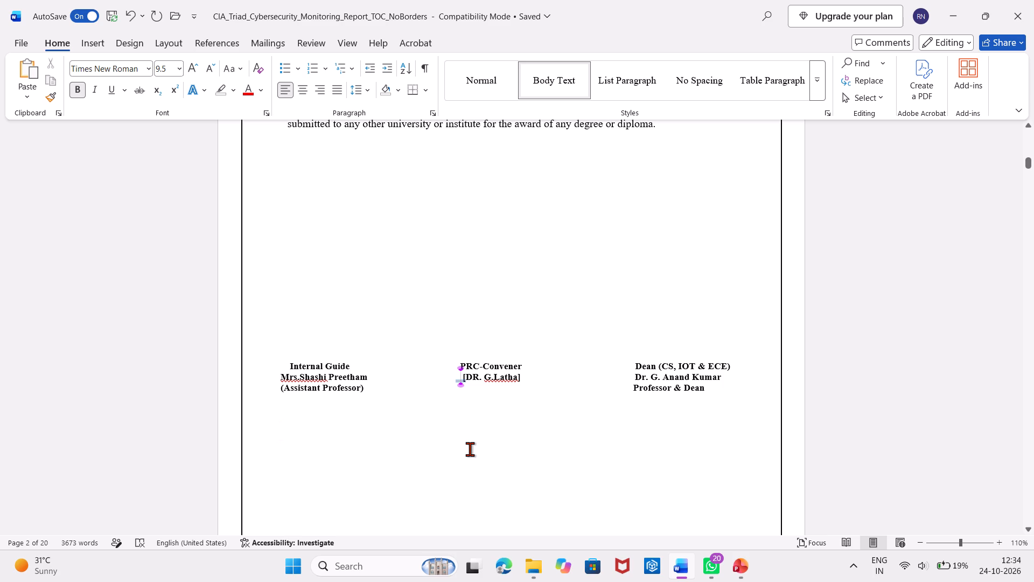